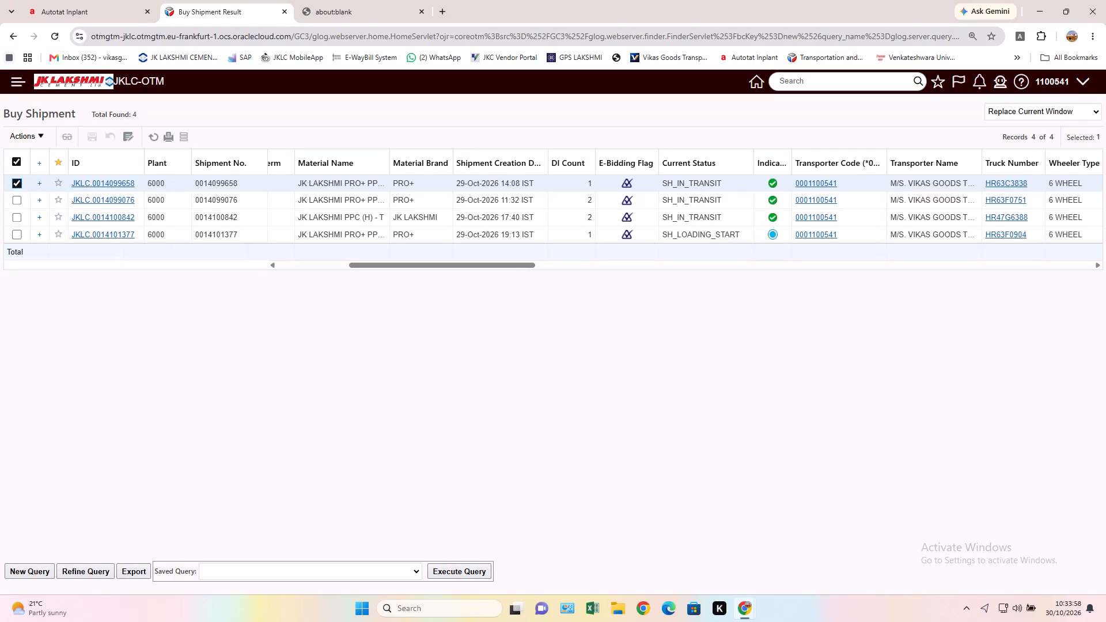
click(114, 0)
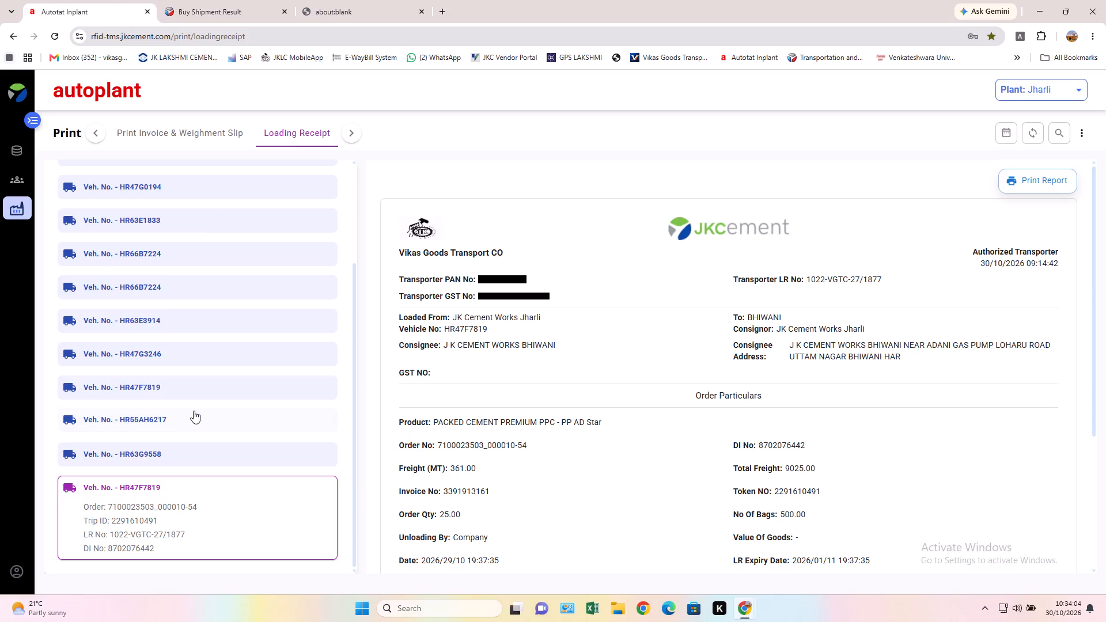
scroll(194, 411, down, 6)
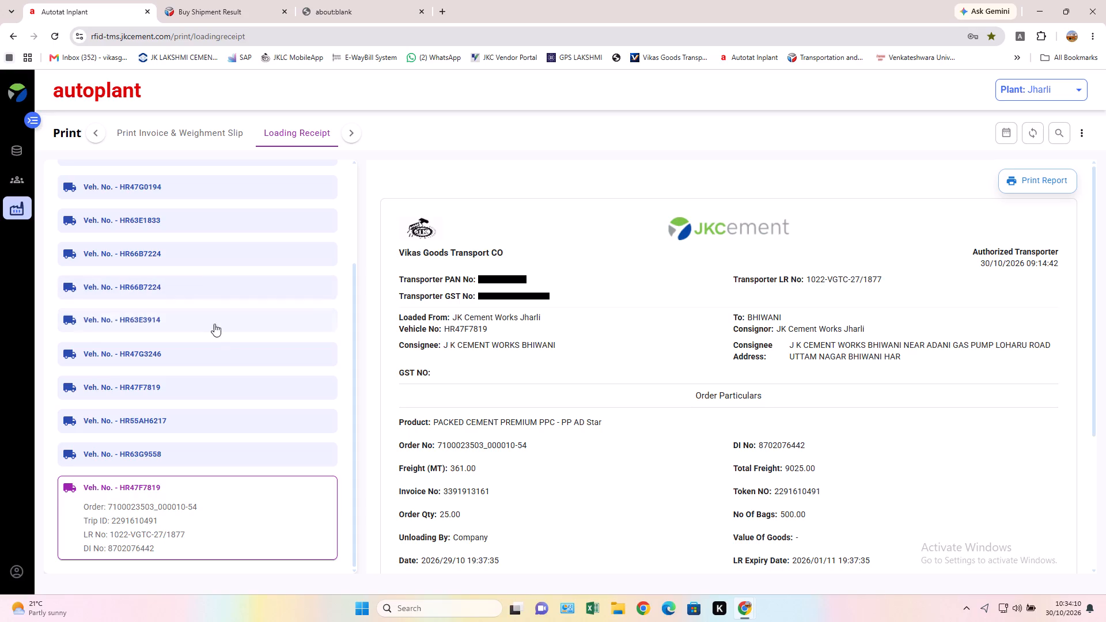
scroll(216, 335, up, 4)
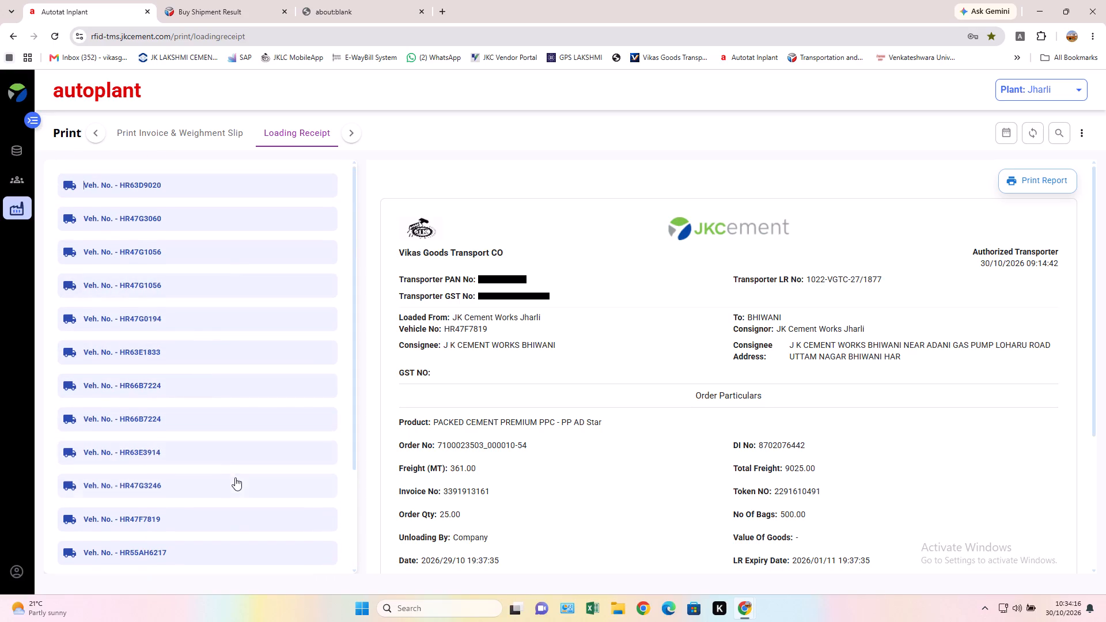
scroll(235, 478, down, 2)
click(228, 426)
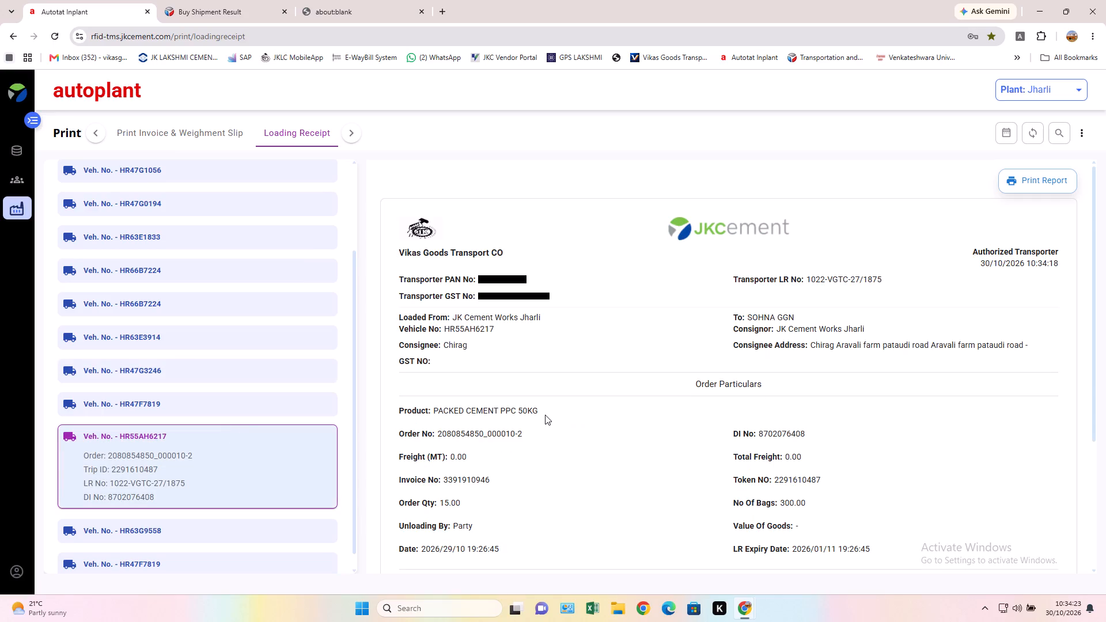
scroll(532, 415, down, 3)
scroll(336, 414, down, 3)
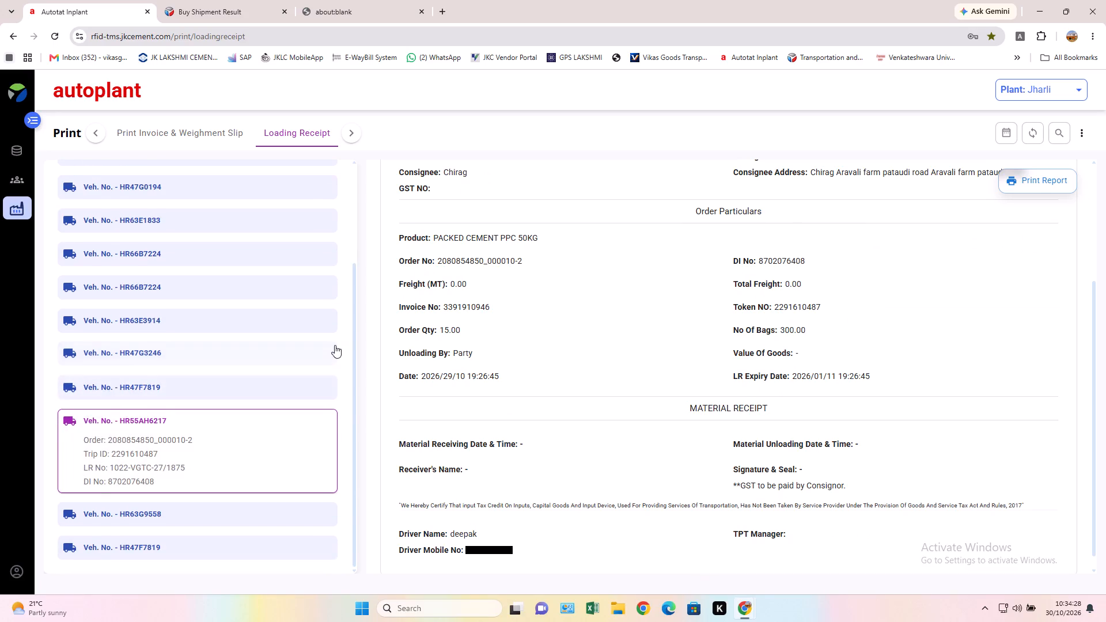
Look through the vehicle list of loading receipts from its beginning to its last entries.
scroll(335, 345, up, 2)
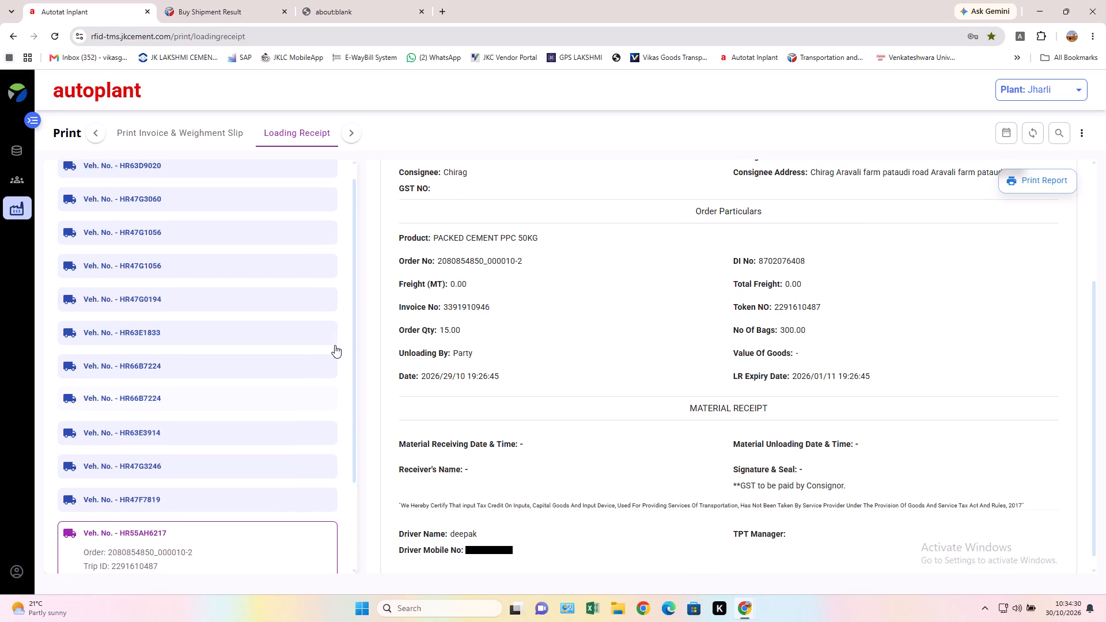
scroll(335, 345, up, 3)
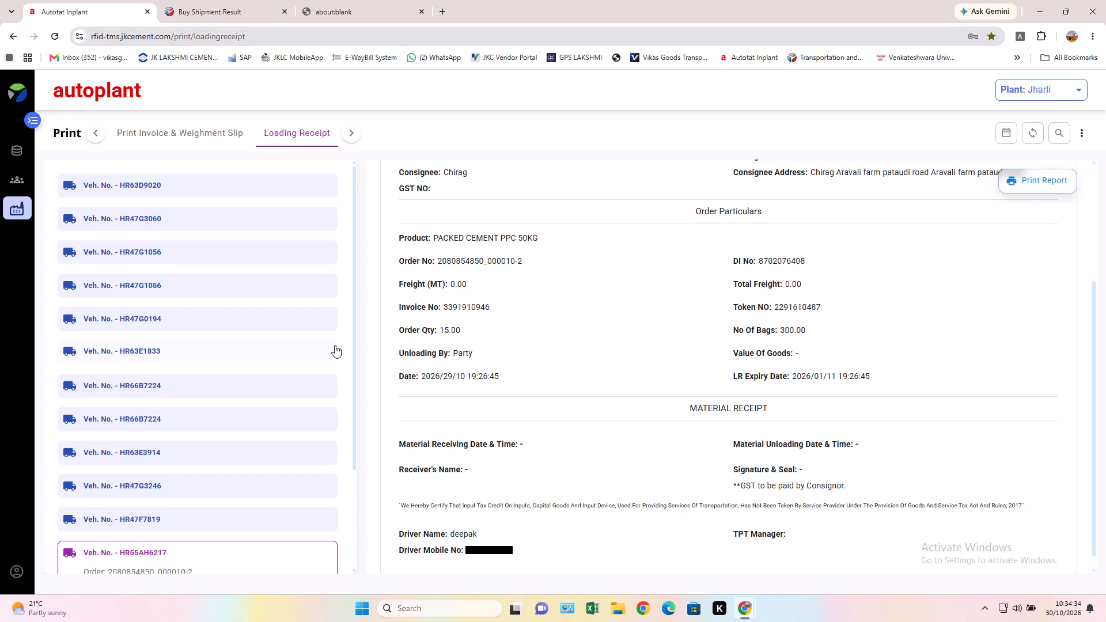
scroll(335, 345, down, 2)
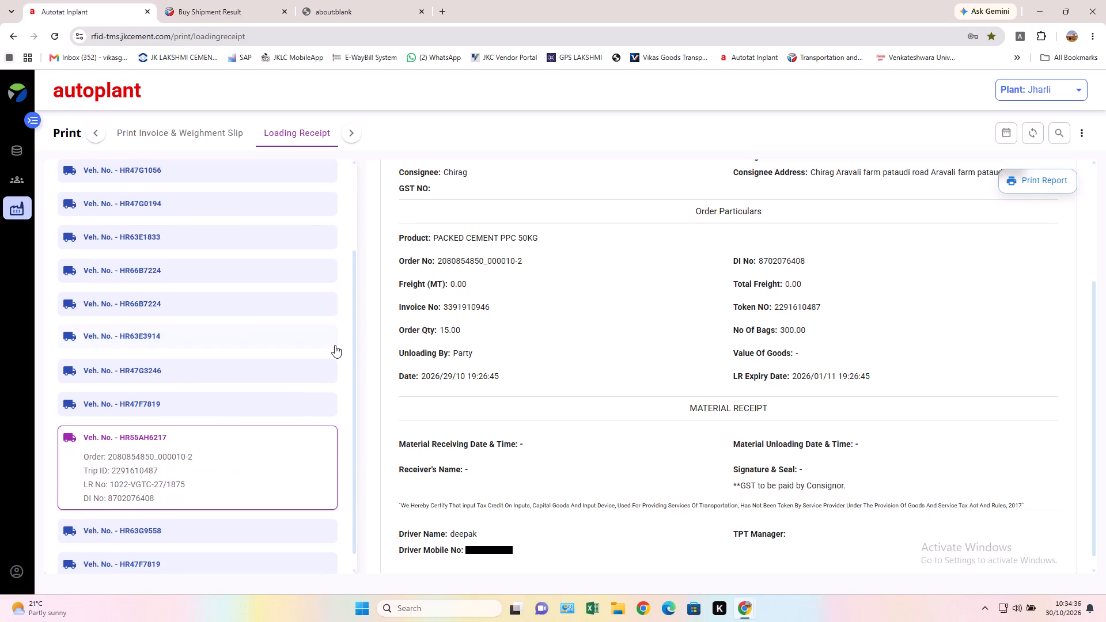
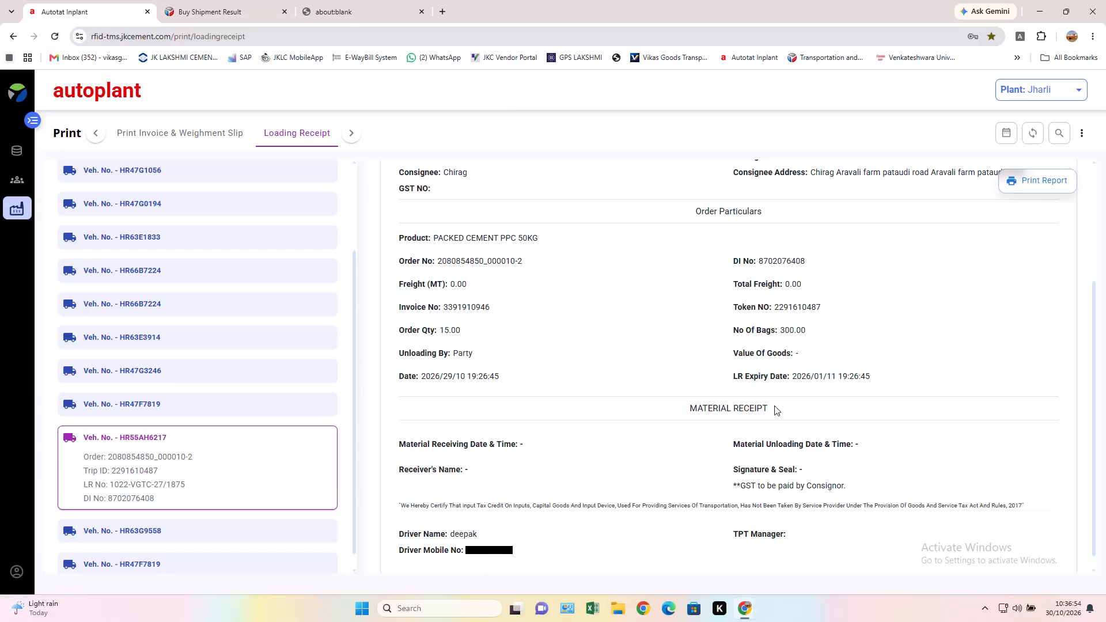
scroll(754, 342, up, 1)
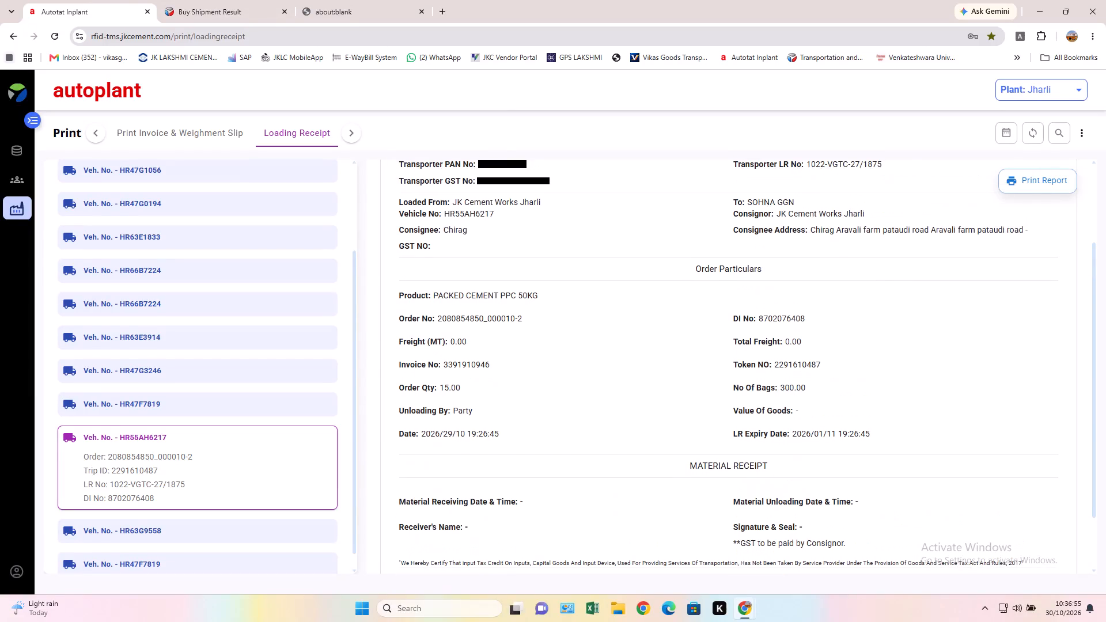
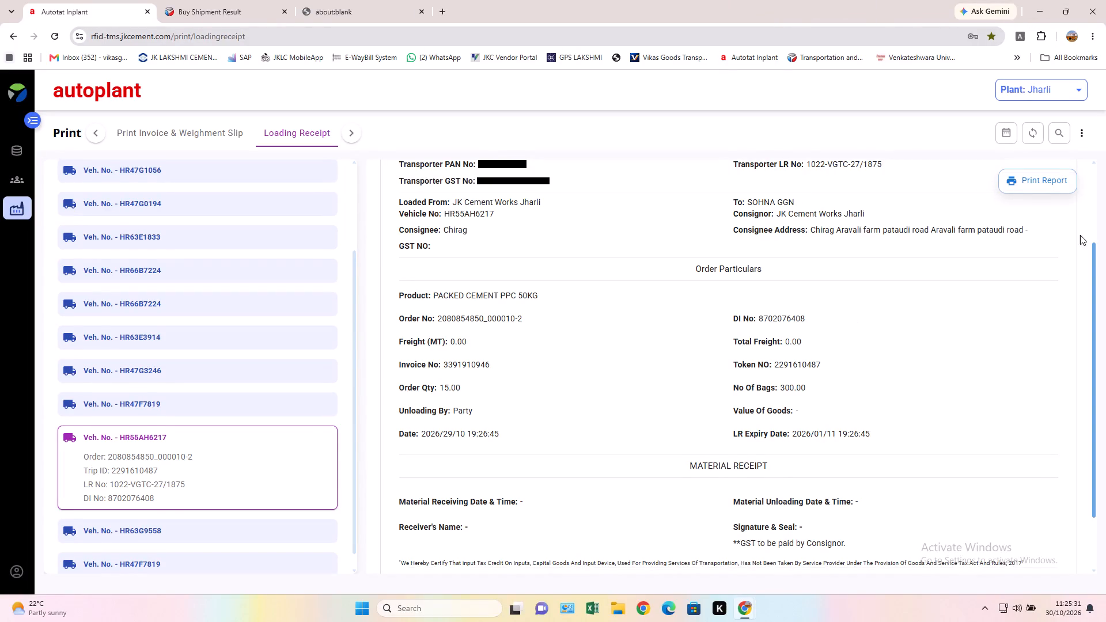
Switch to the JKLC-OTM Buy Shipment results and examine the shipments' truck, LR number, driver, destination, loading time, cost and weighing columns.
click(226, 2)
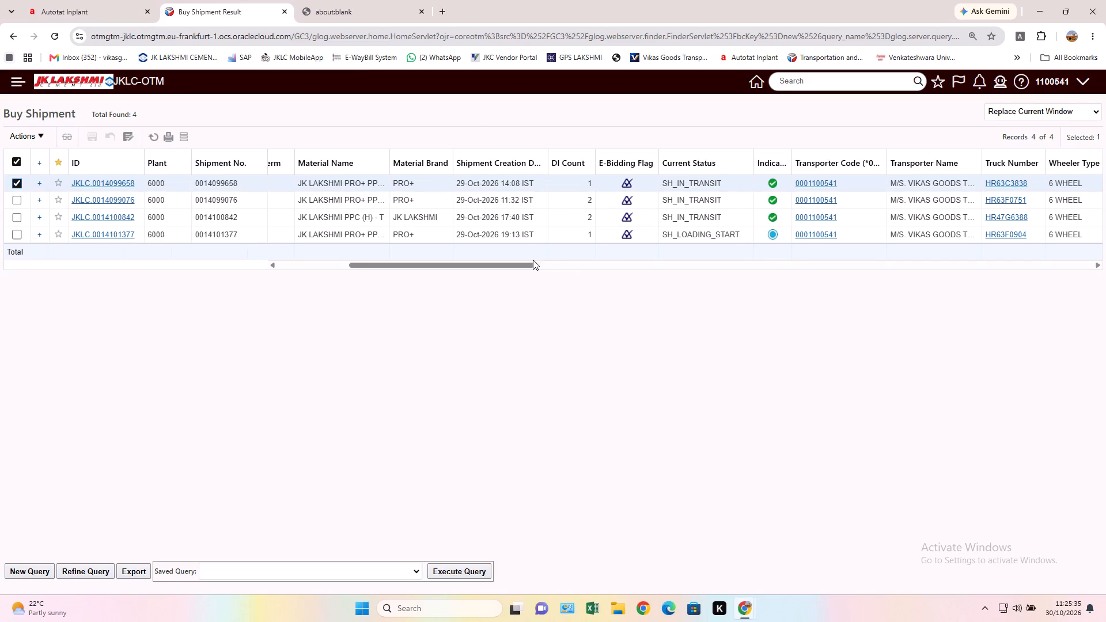
drag(531, 264, 627, 266)
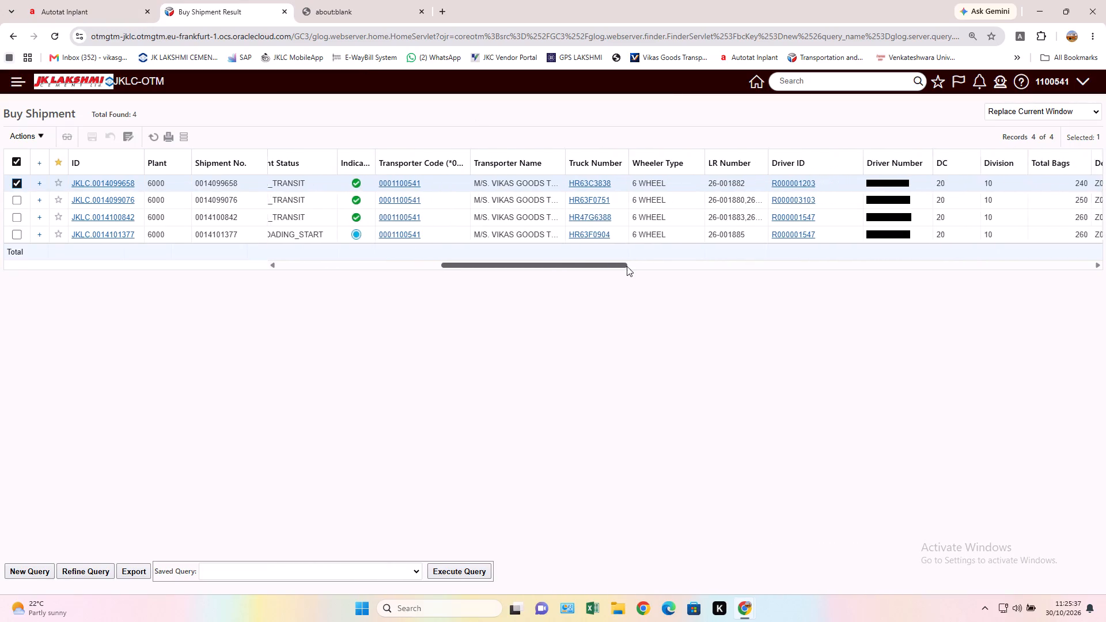
drag(627, 266, 713, 270)
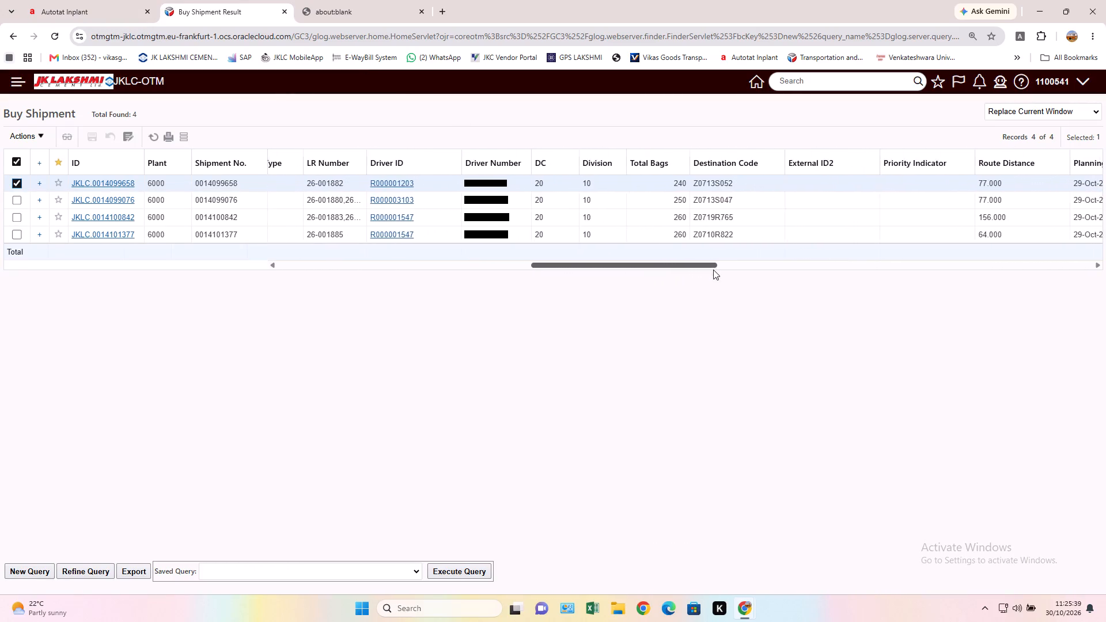
drag(713, 270, 839, 276)
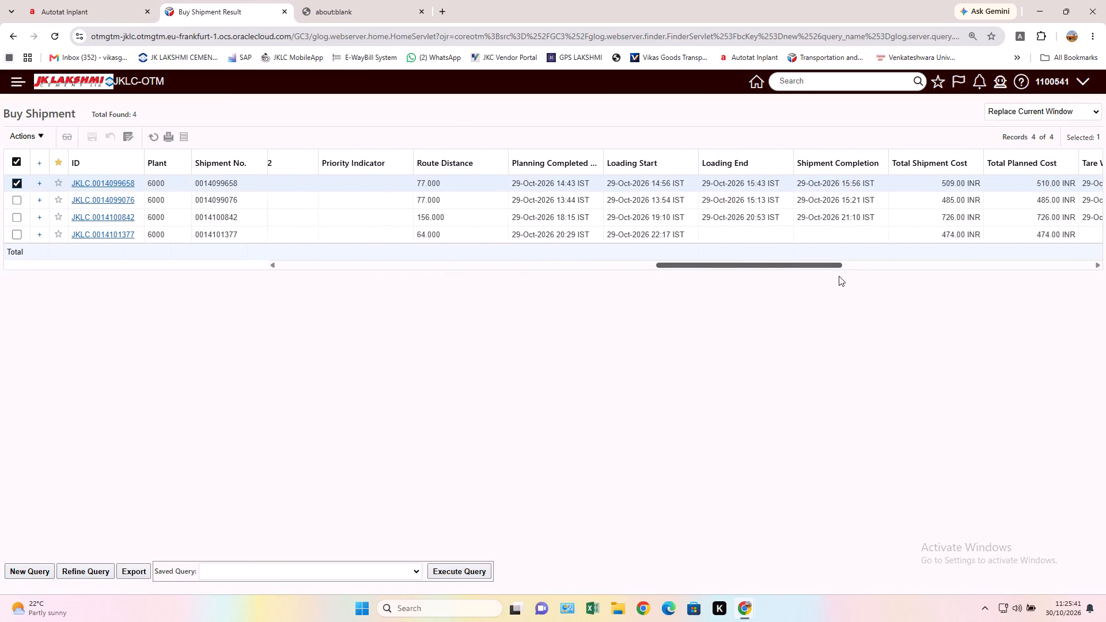
drag(839, 276, 970, 268)
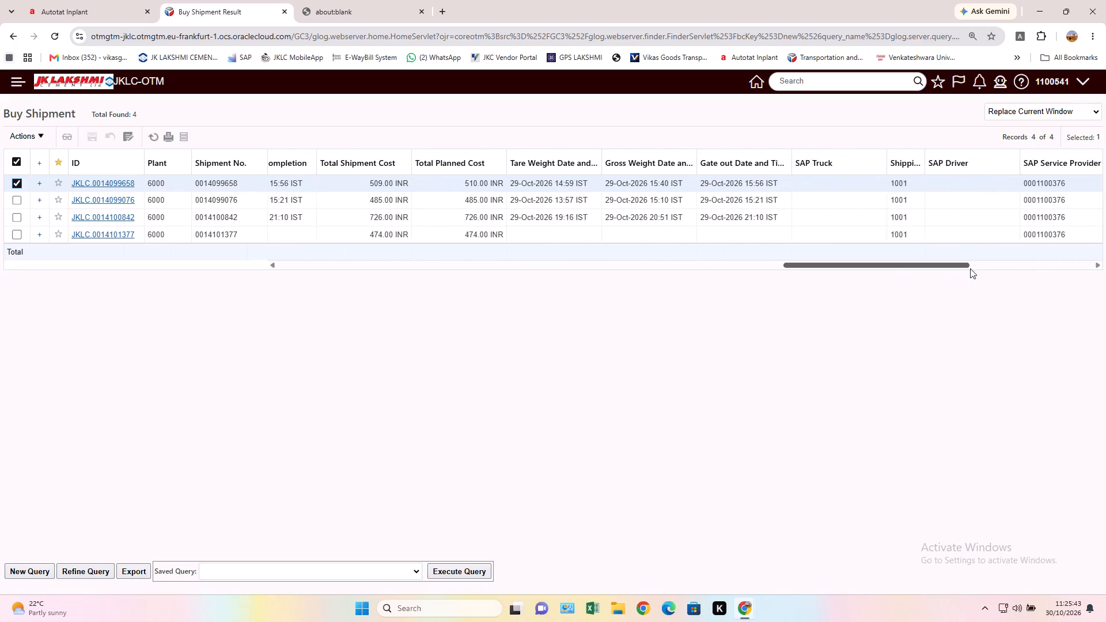
drag(970, 268, 885, 274)
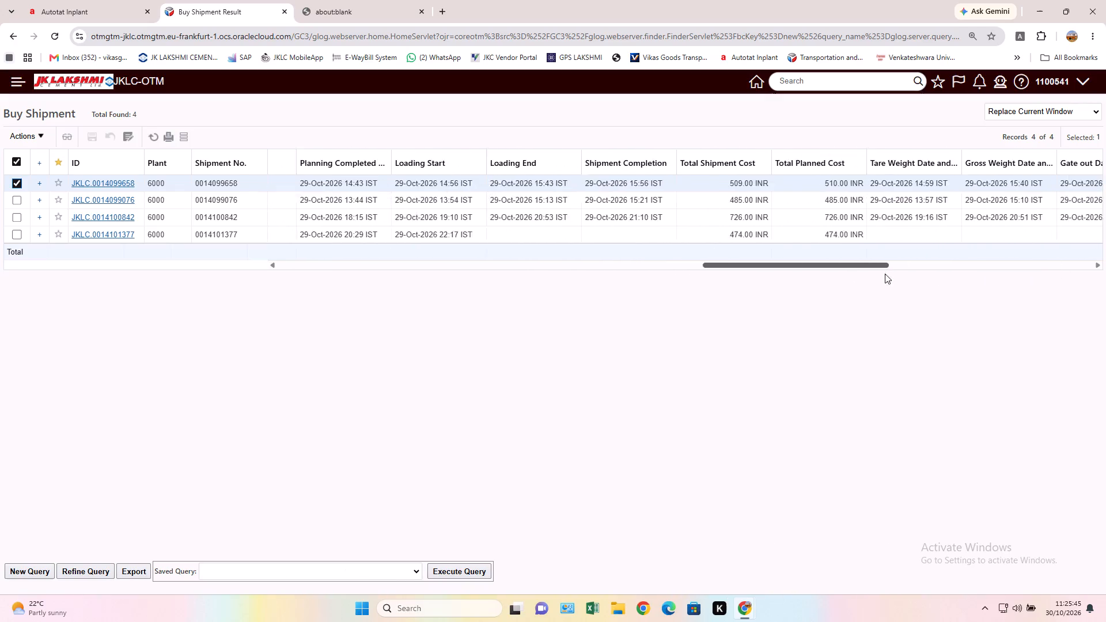
drag(885, 274, 740, 286)
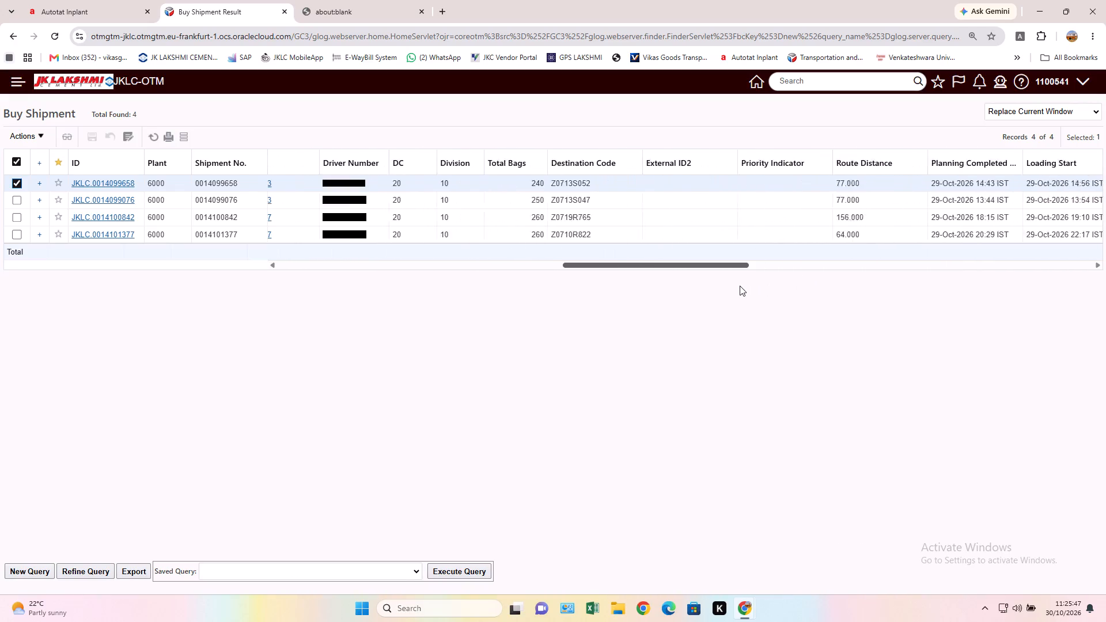
drag(740, 286, 685, 289)
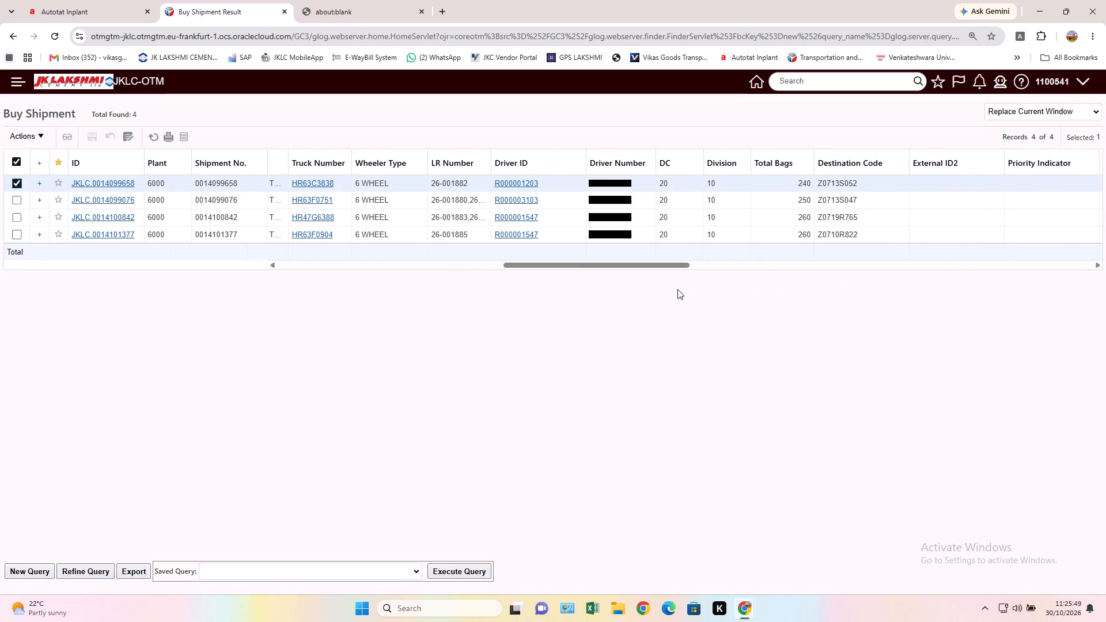
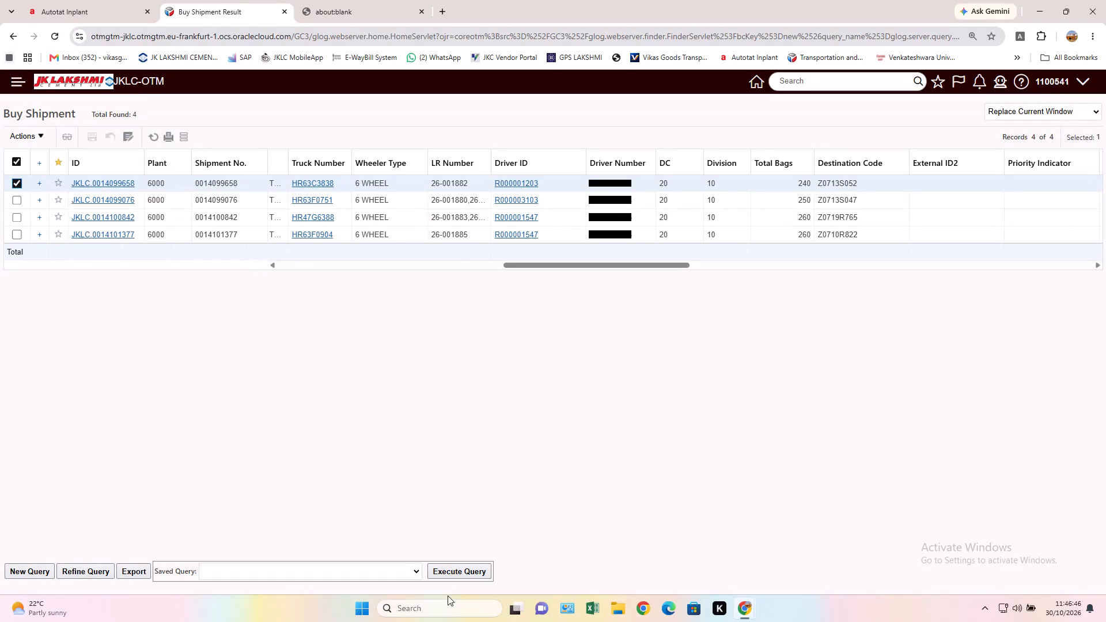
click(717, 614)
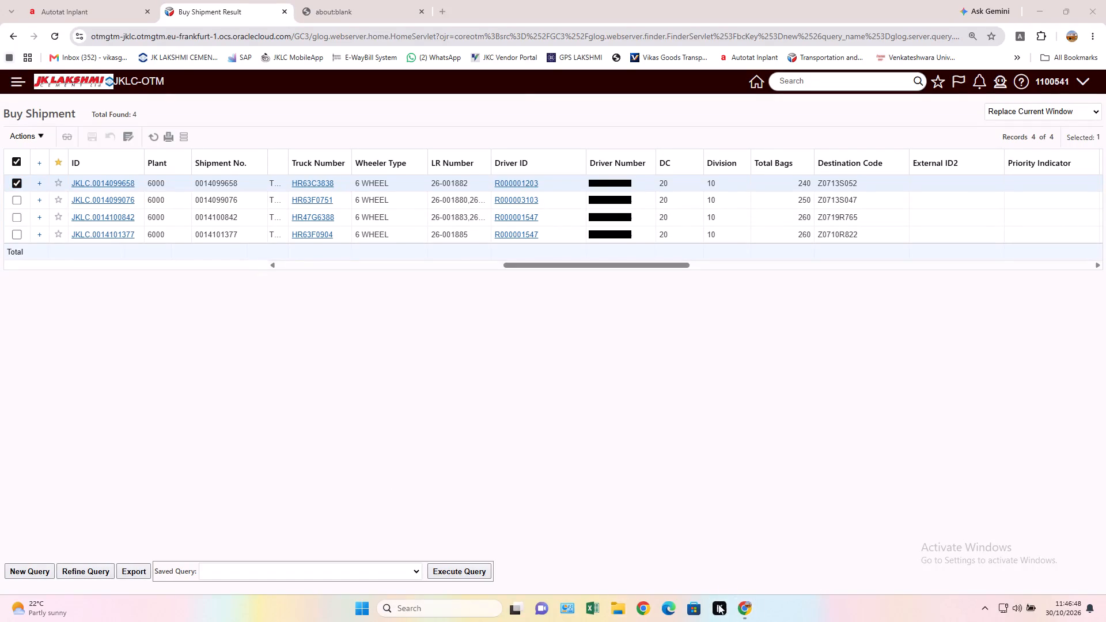
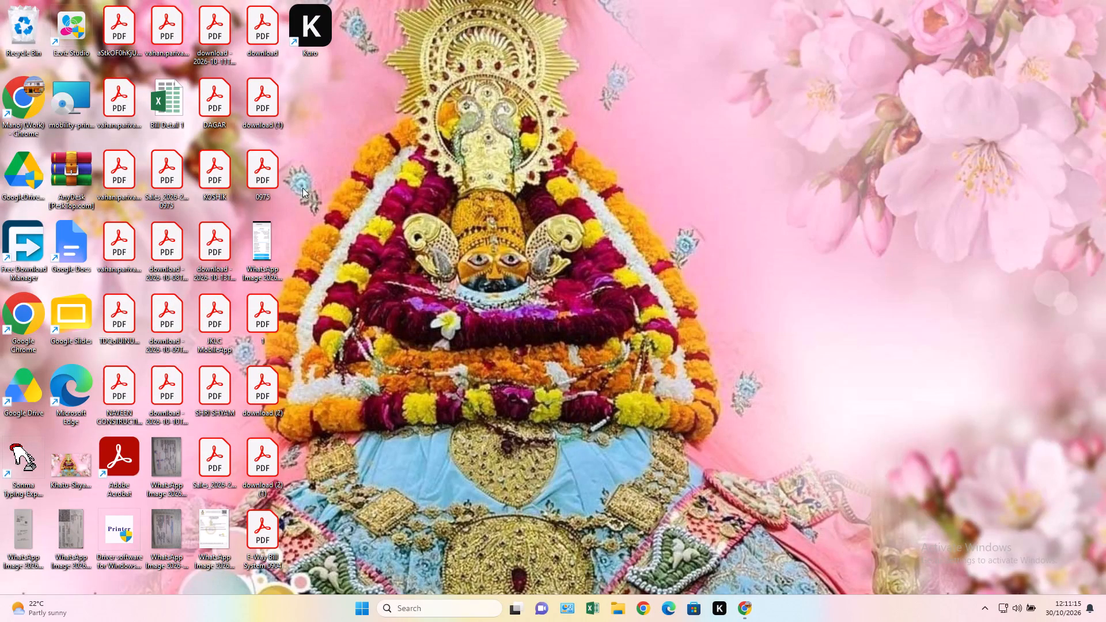
Switch to Chrome and return the JKLC-OTM site from the Buy Shipment results to its home page.
double_click(18, 96)
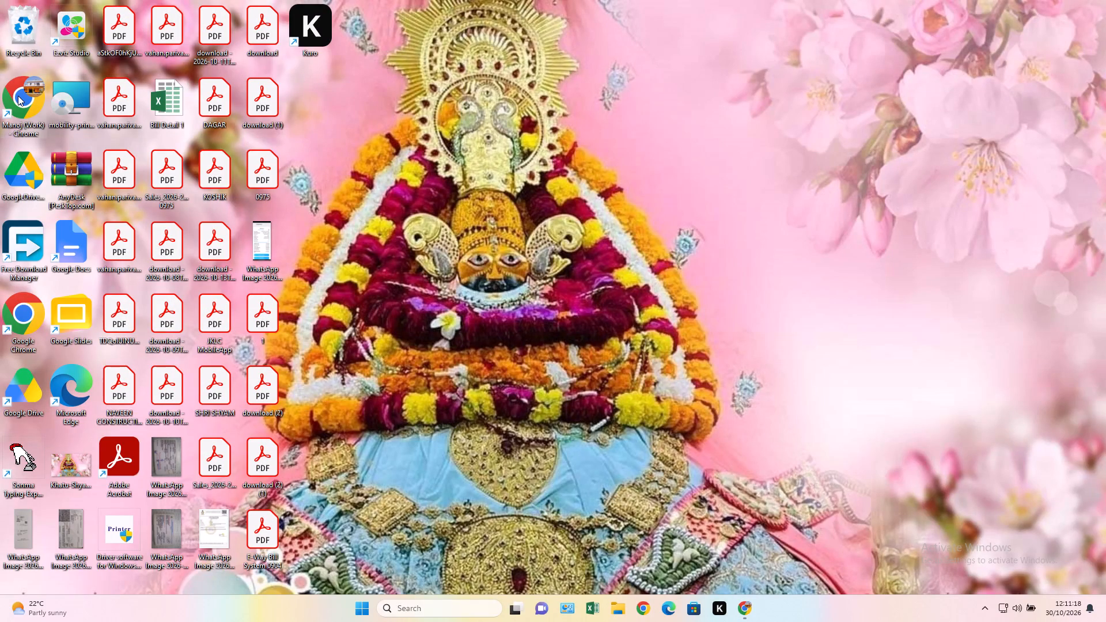
double_click(18, 96)
double_click(26, 95)
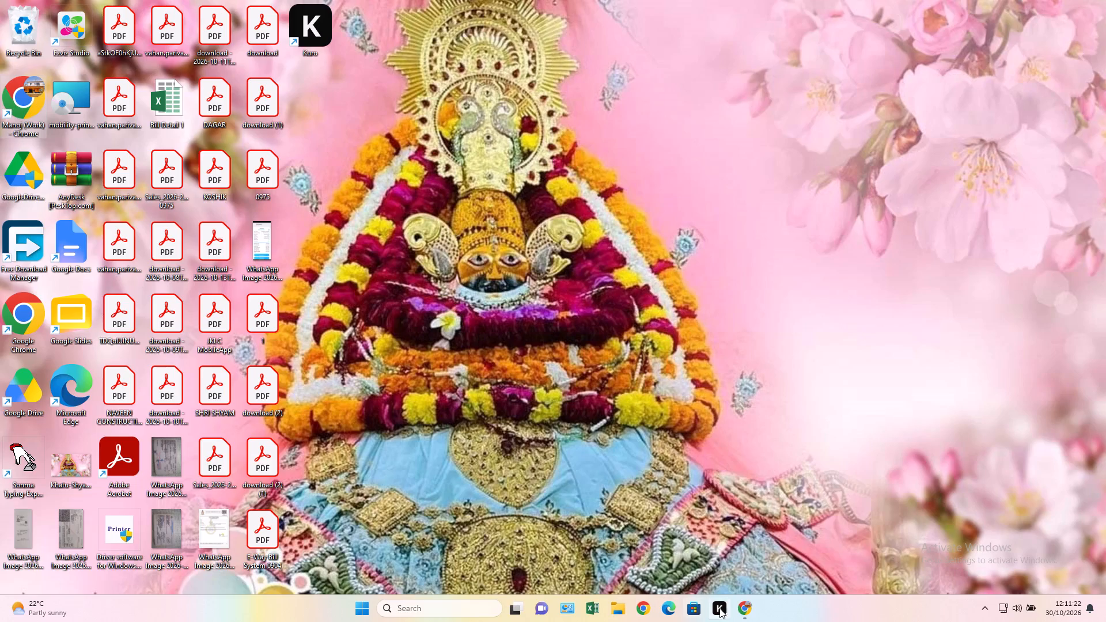
click(744, 608)
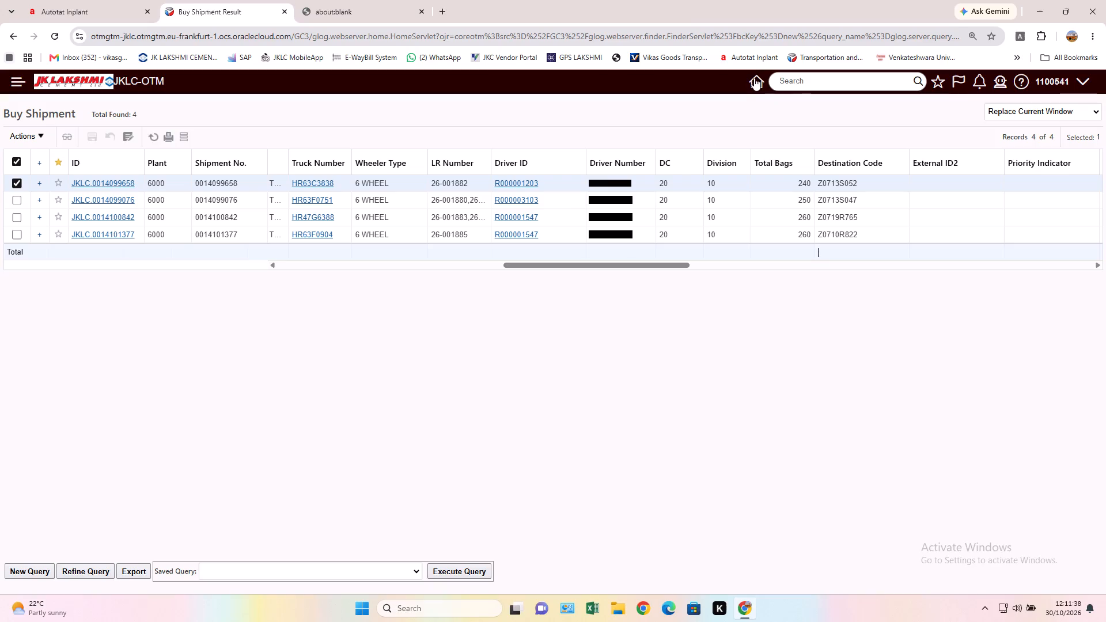
click(755, 78)
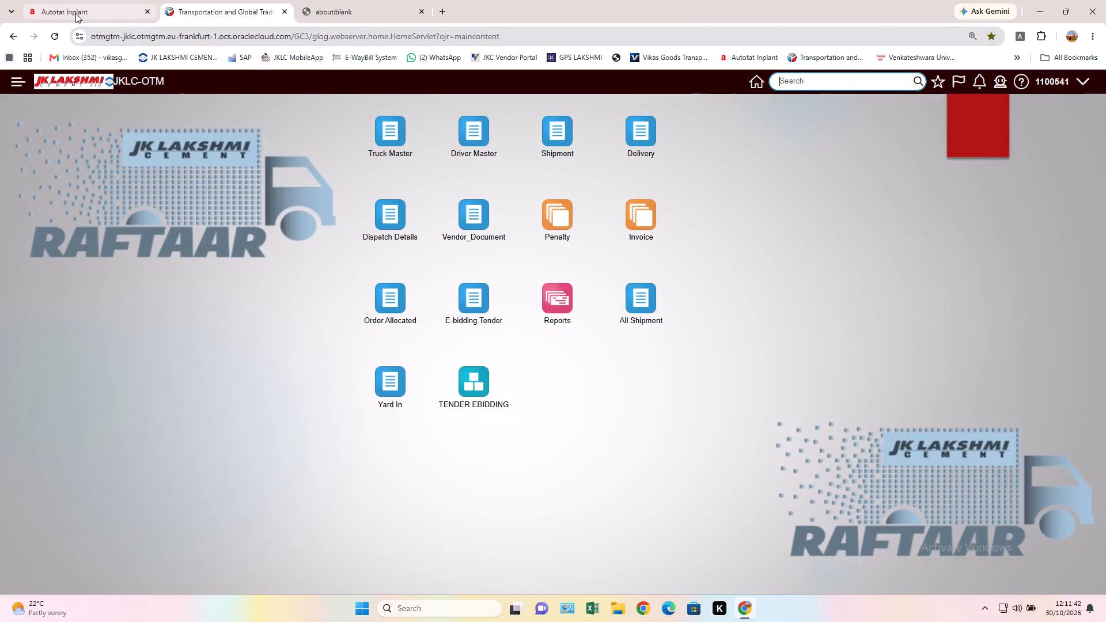
Close the blank Autotat Inplant and about:blank tabs and reopen the Autotat Inplant site in a new tab.
click(96, 6)
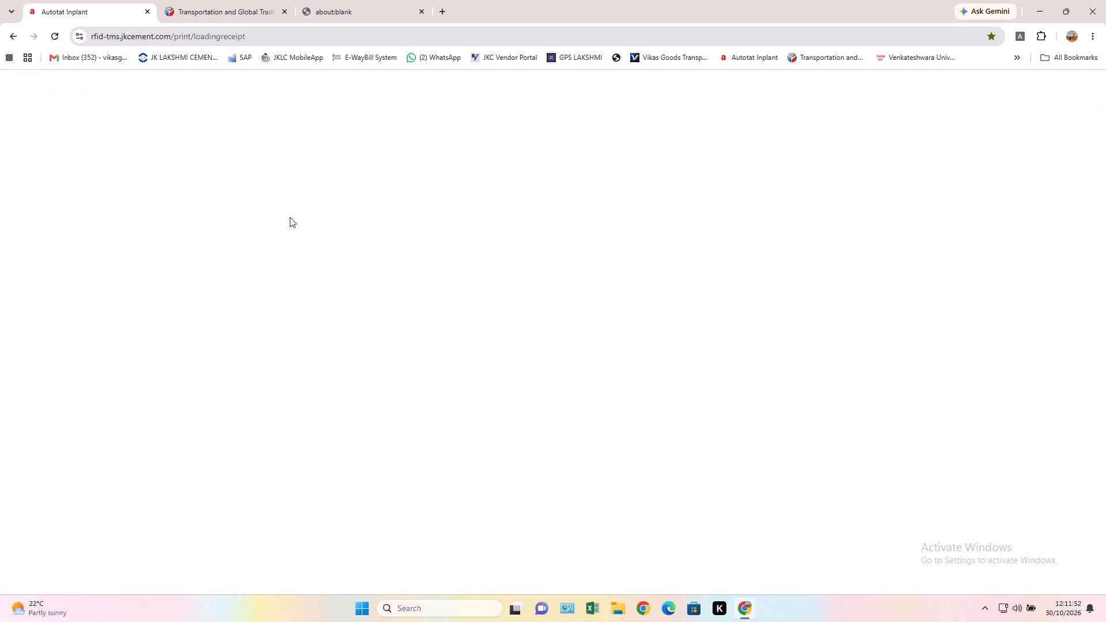
click(108, 11)
click(147, 10)
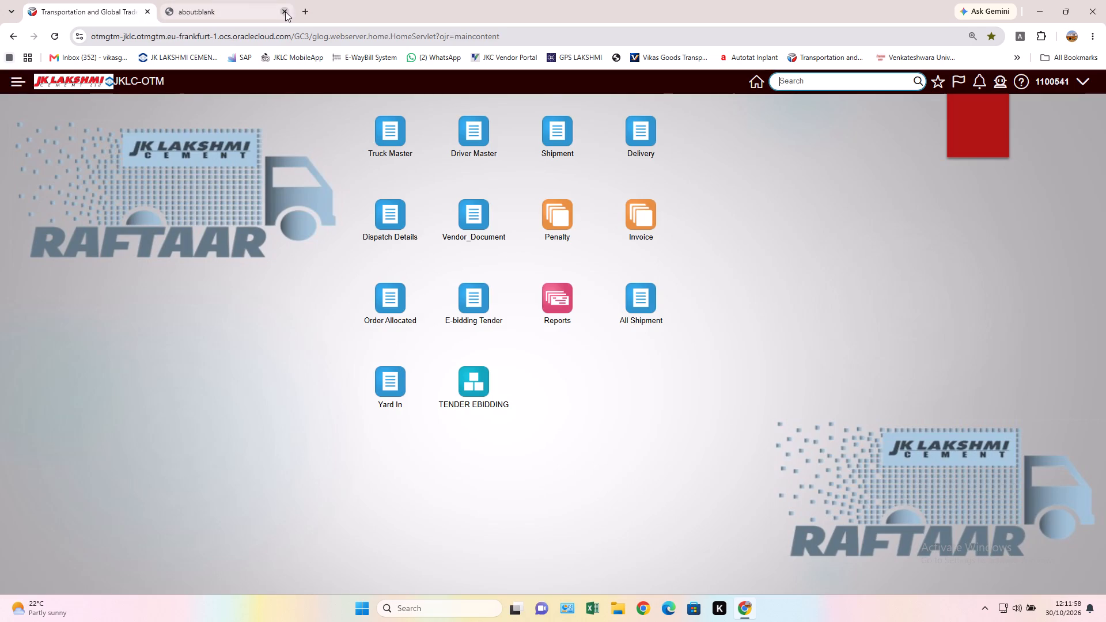
click(283, 12)
click(170, 12)
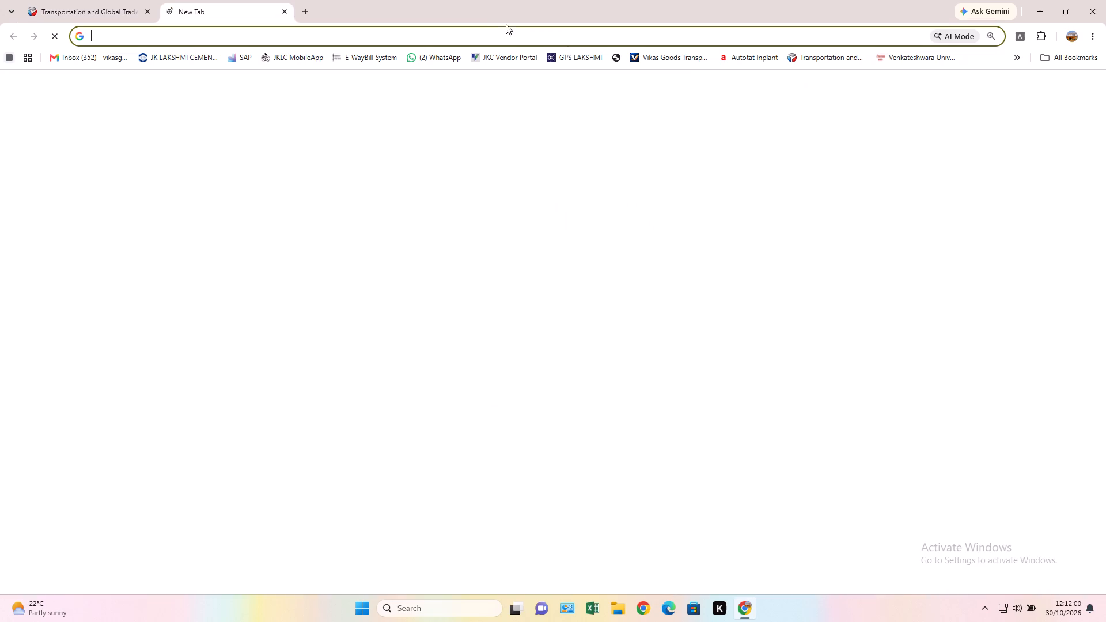
click(764, 58)
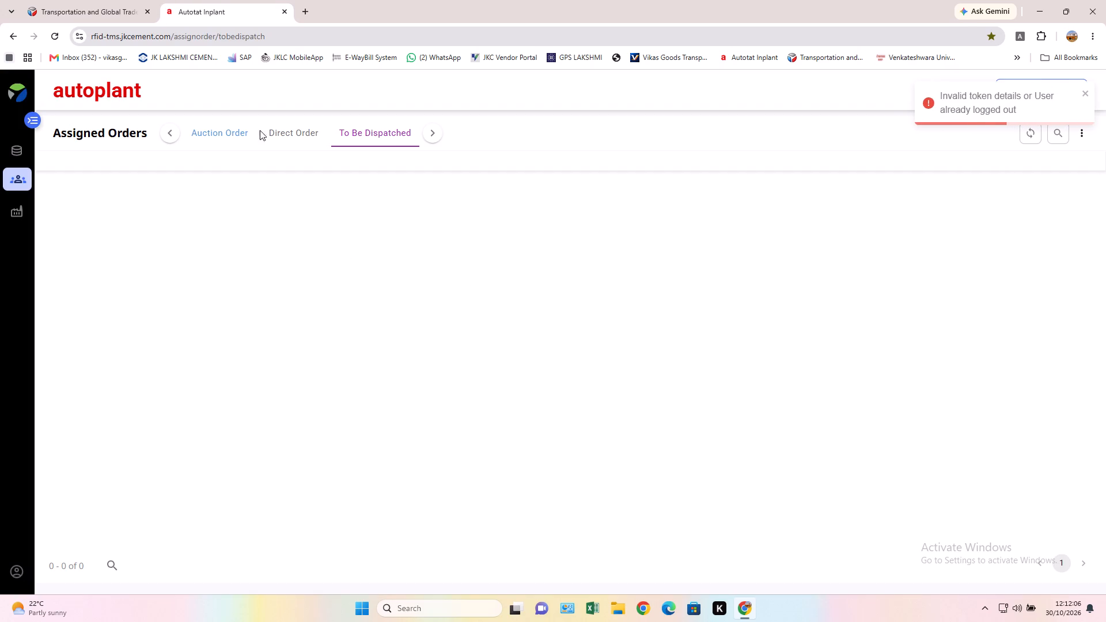
Check the Direct Order and Auction Order lists, log out of Autoplant and sign in again.
click(273, 135)
click(219, 134)
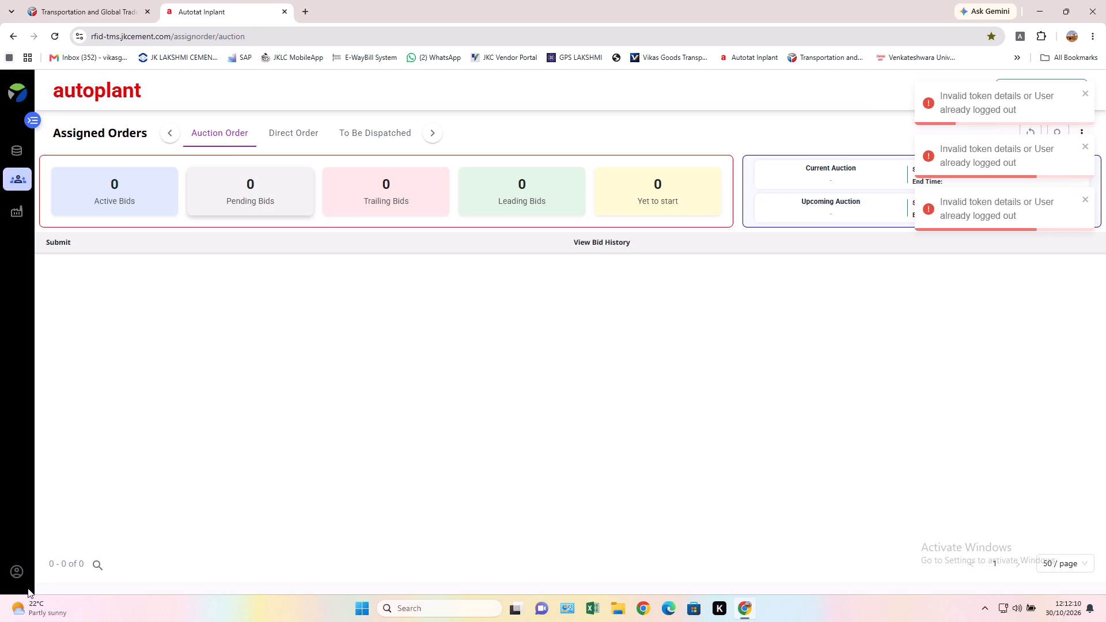
click(59, 571)
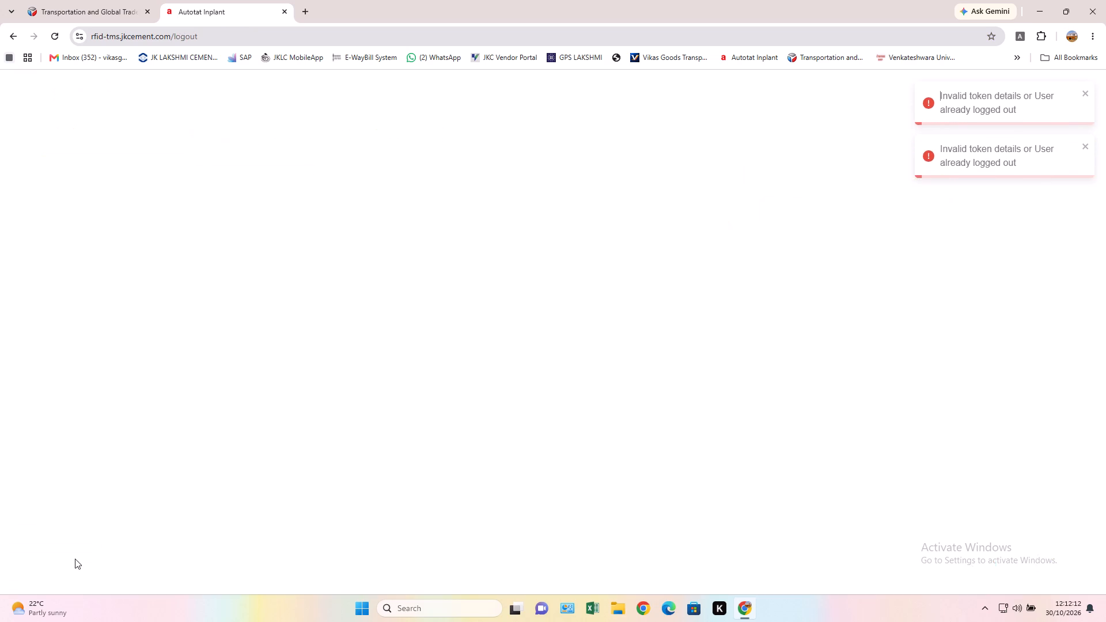
click(242, 410)
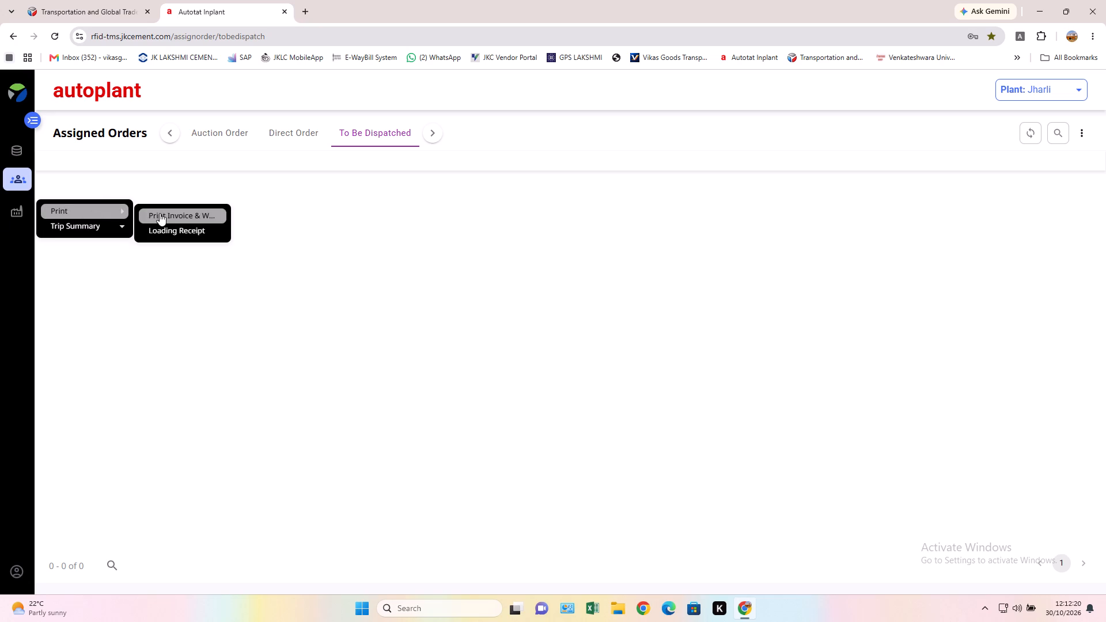
Open the Print Invoice & Weighment Slip list for the Jharli plant and filter it to Yesterday.
click(184, 216)
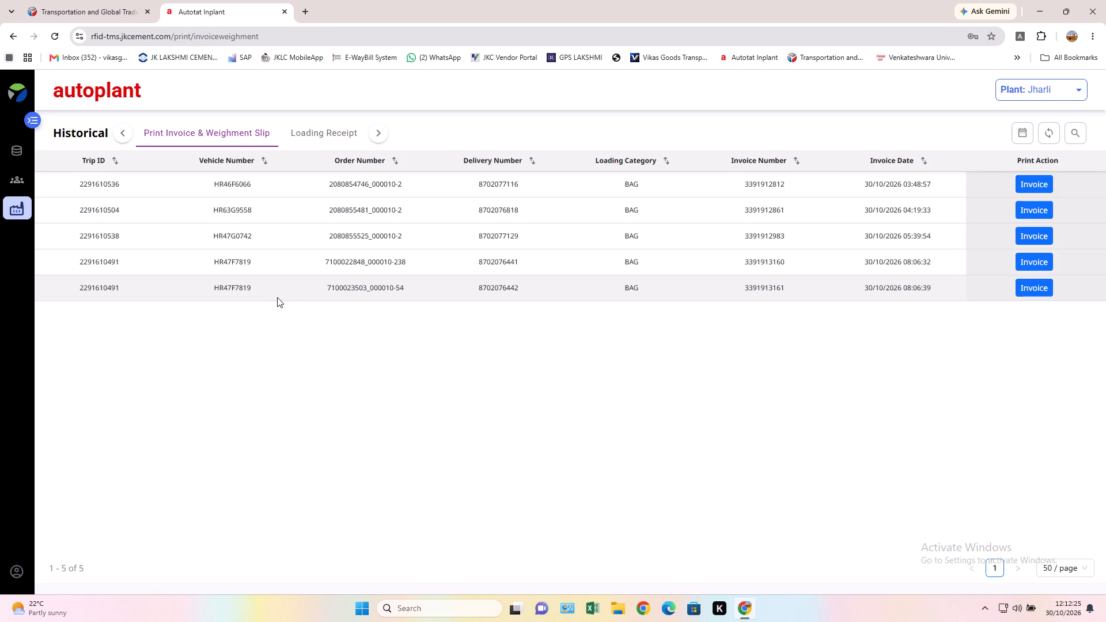
click(1026, 133)
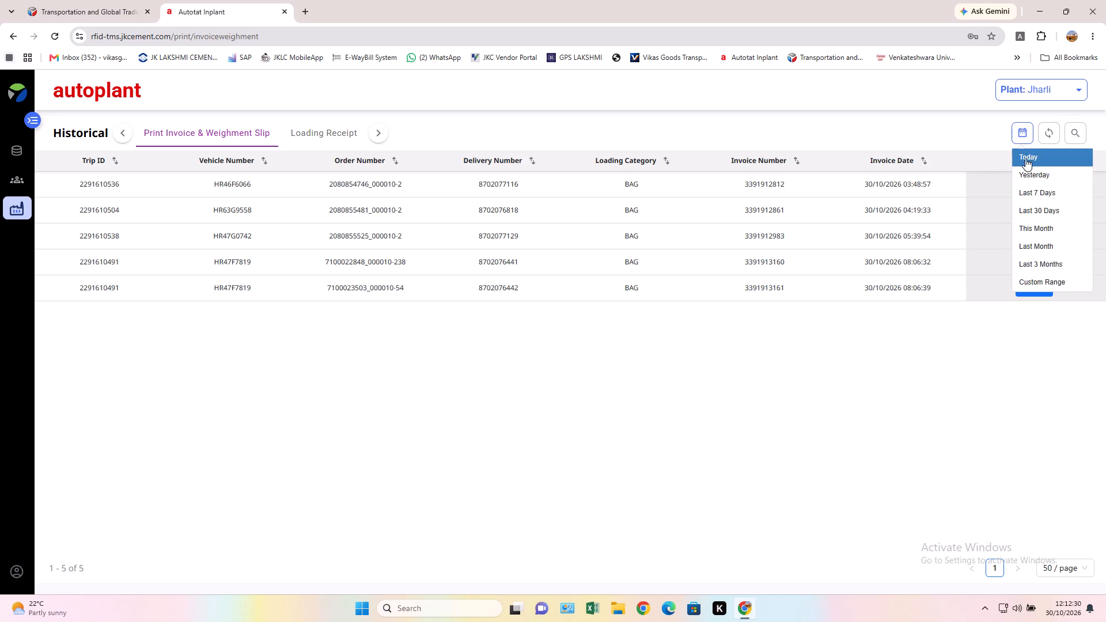
click(1031, 173)
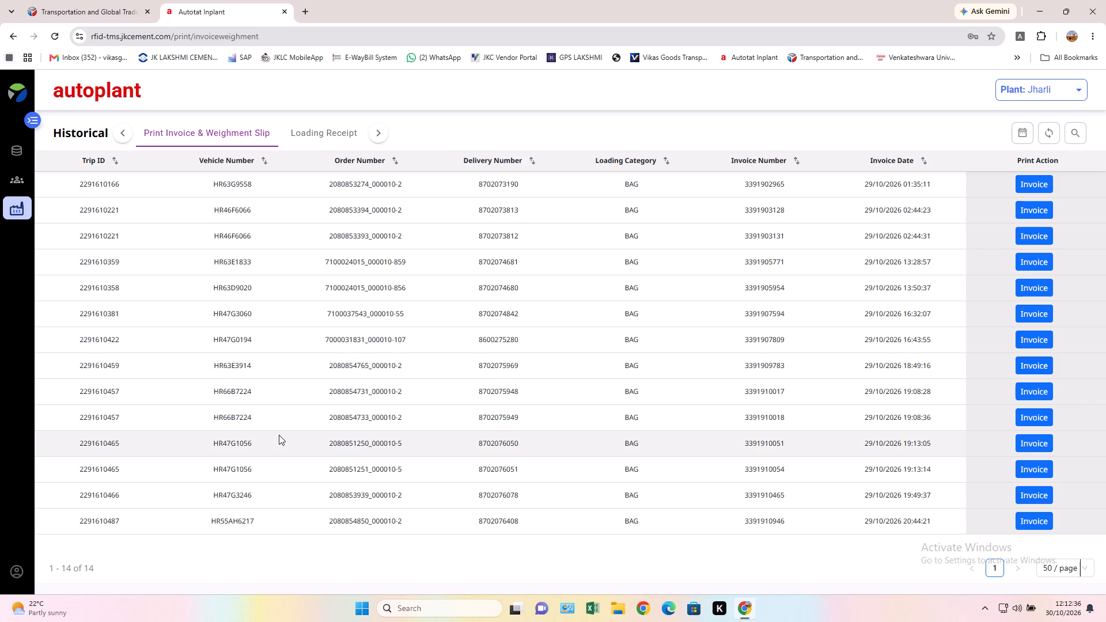
scroll(279, 435, down, 3)
click(1027, 316)
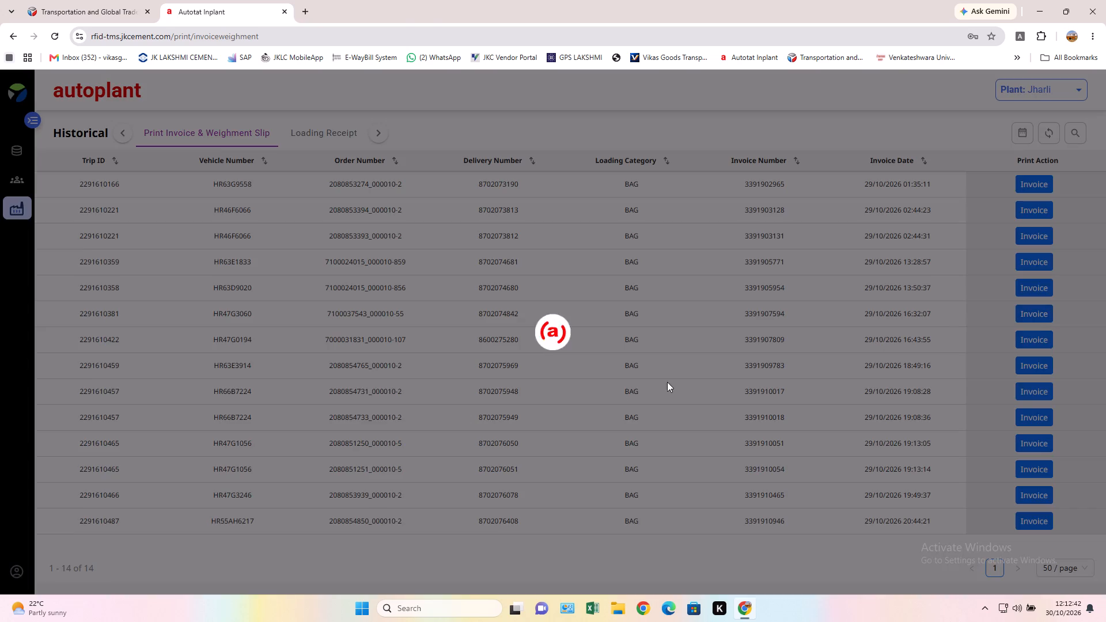
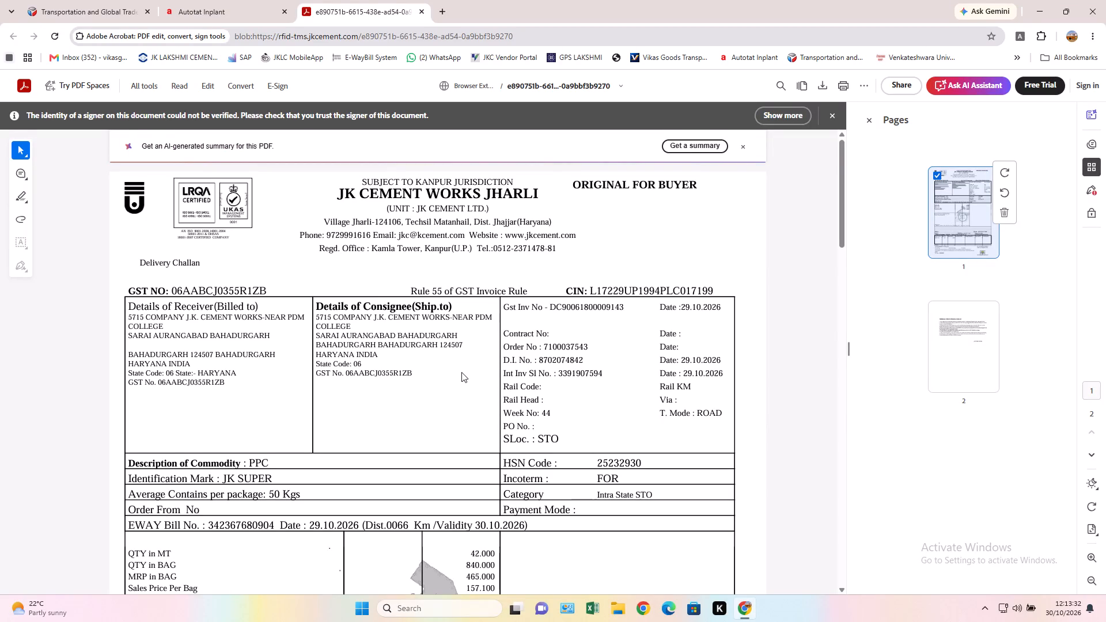
scroll(461, 372, down, 1)
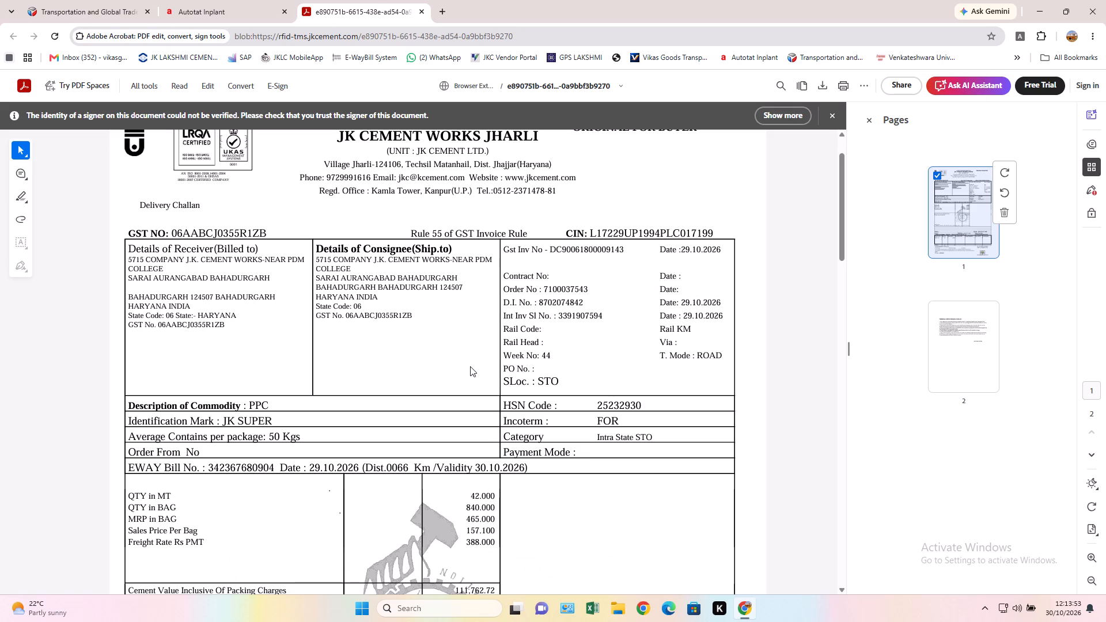
scroll(470, 366, down, 2)
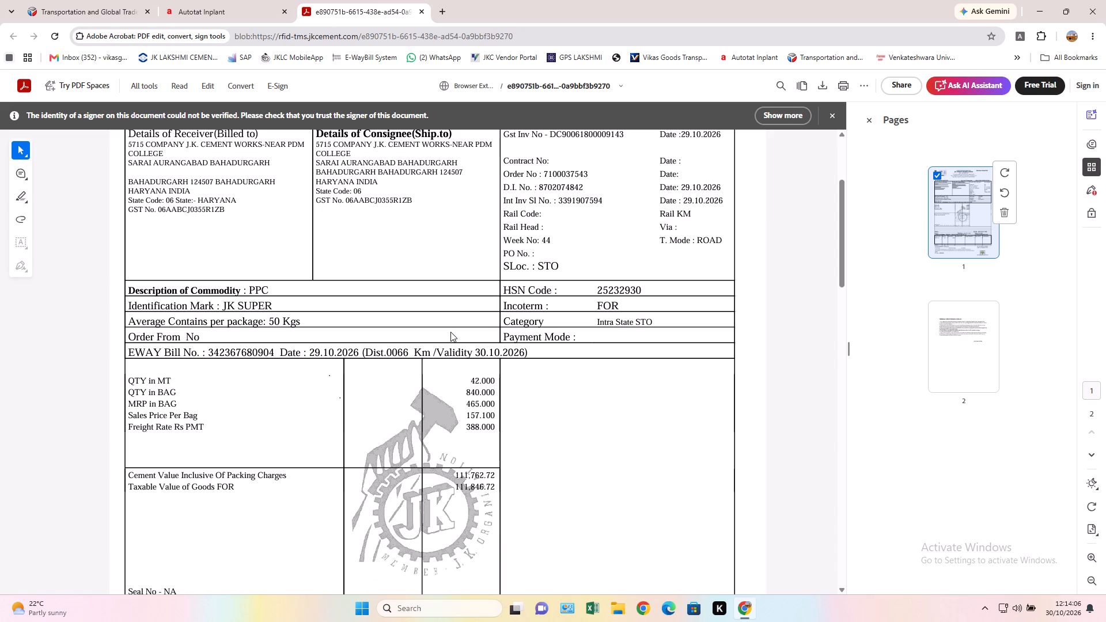
scroll(450, 332, down, 2)
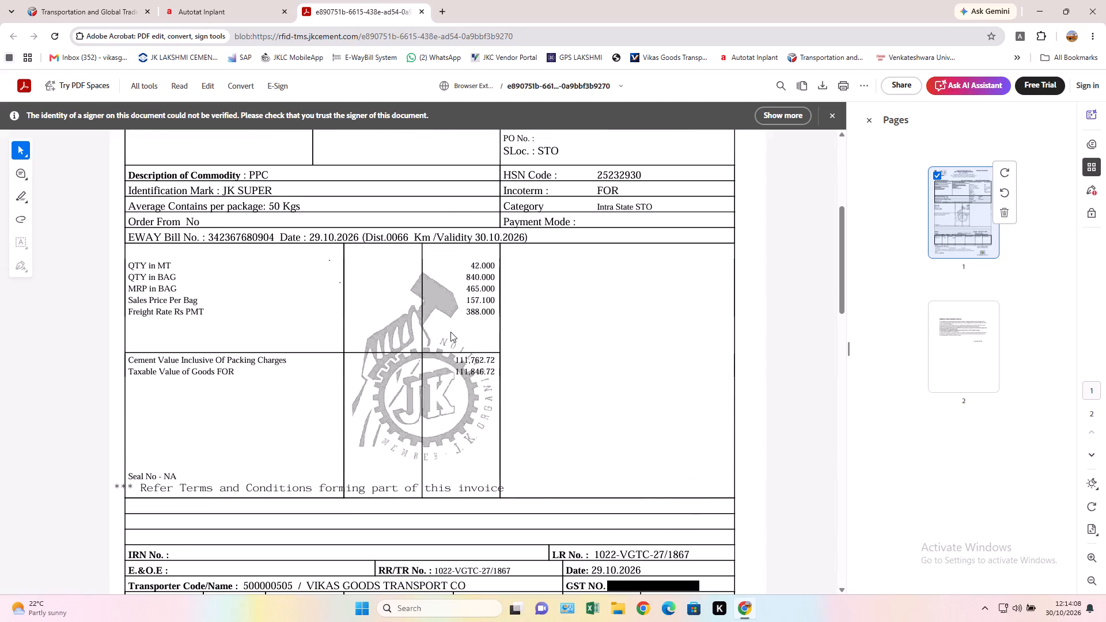
scroll(450, 332, down, 1)
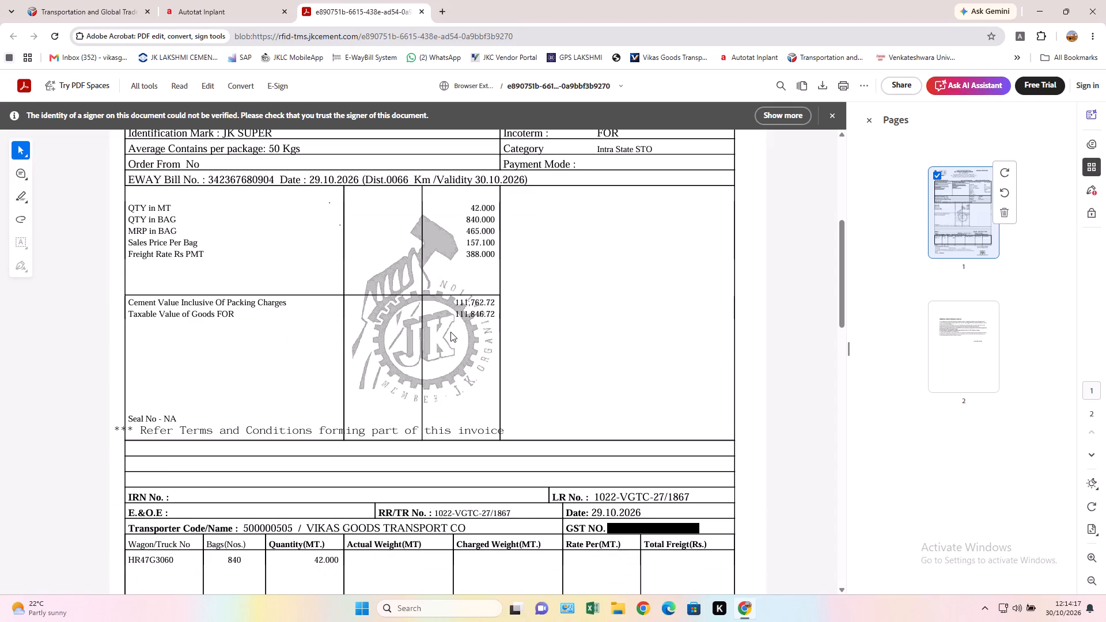
scroll(450, 332, down, 2)
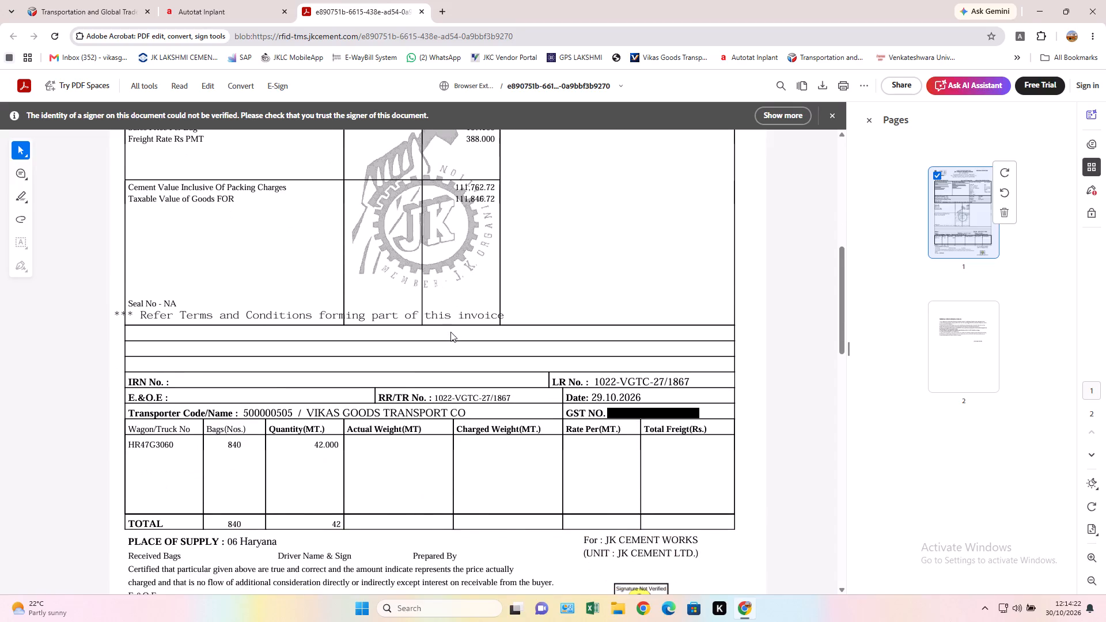
scroll(450, 332, down, 1)
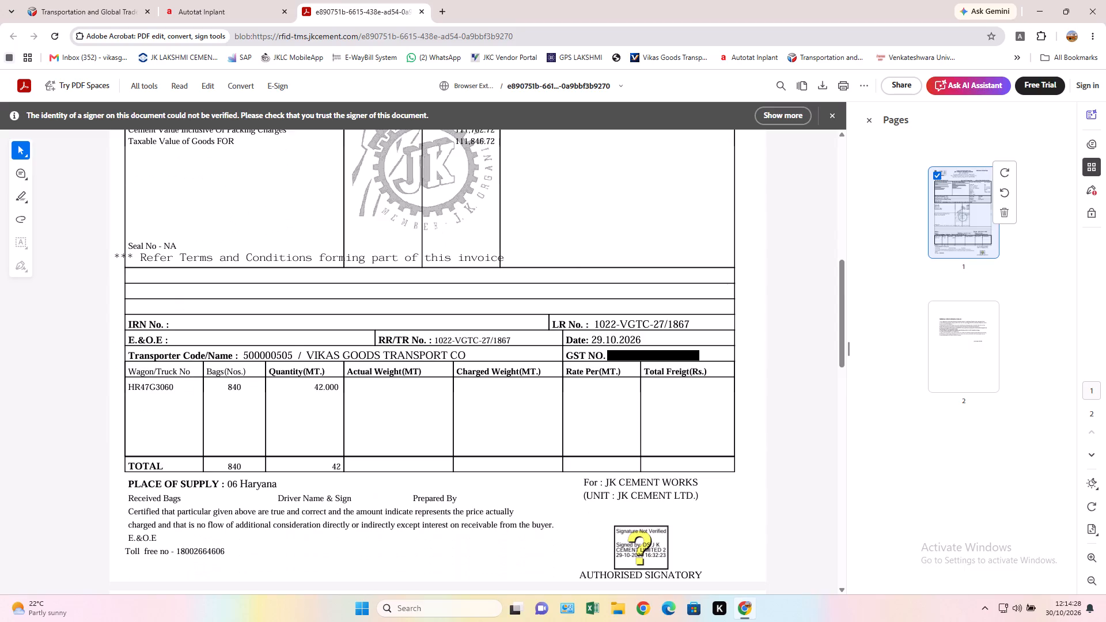
scroll(448, 337, down, 2)
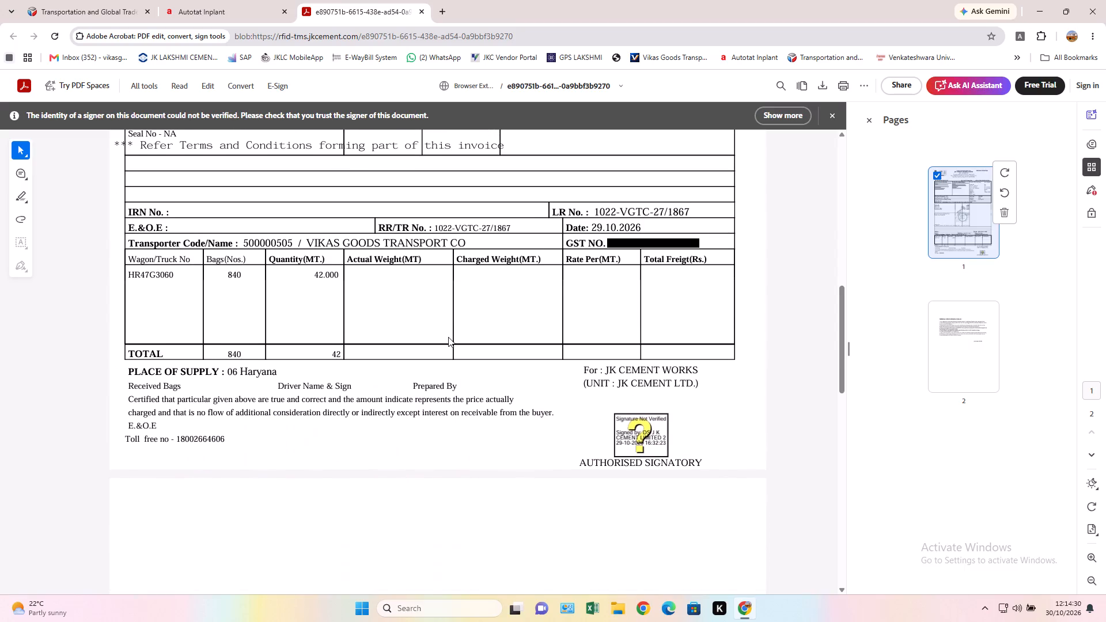
scroll(448, 337, up, 1)
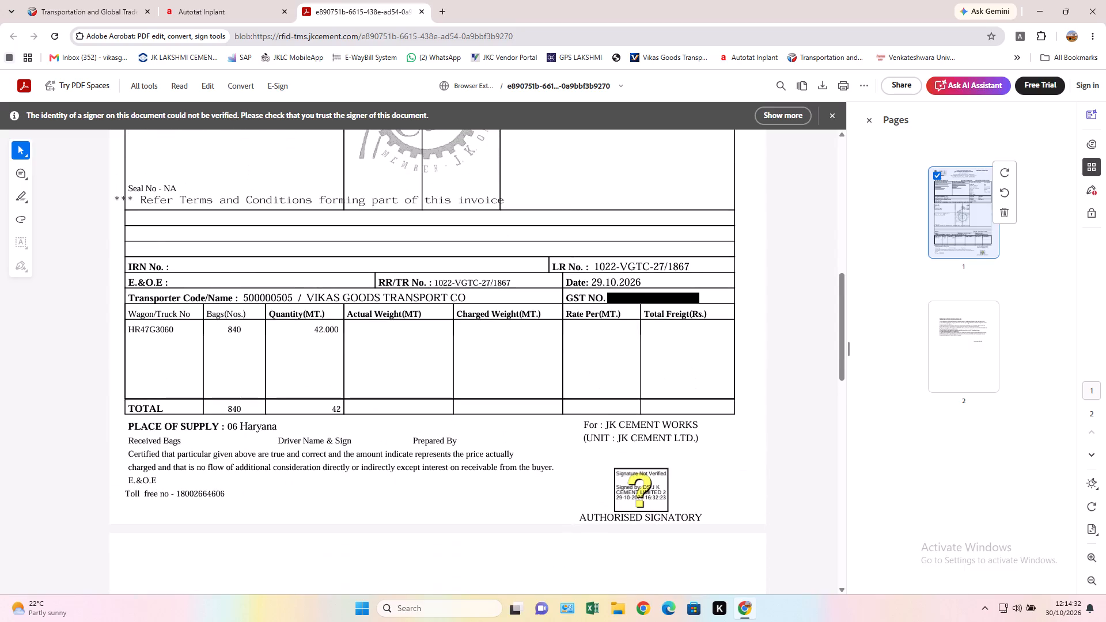
scroll(448, 337, up, 1)
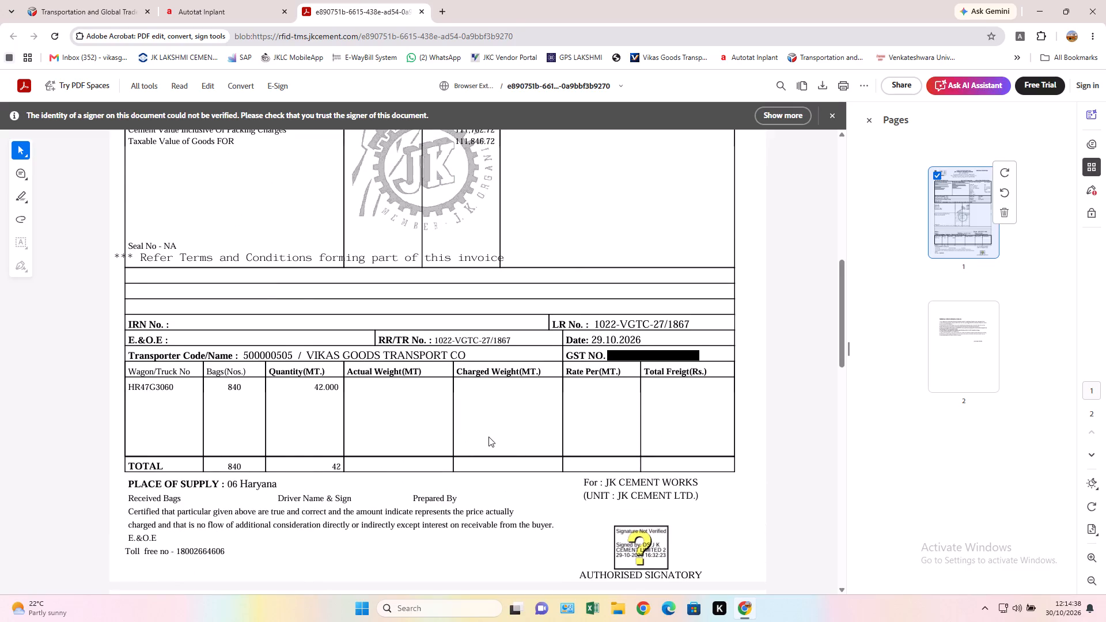
scroll(488, 437, up, 3)
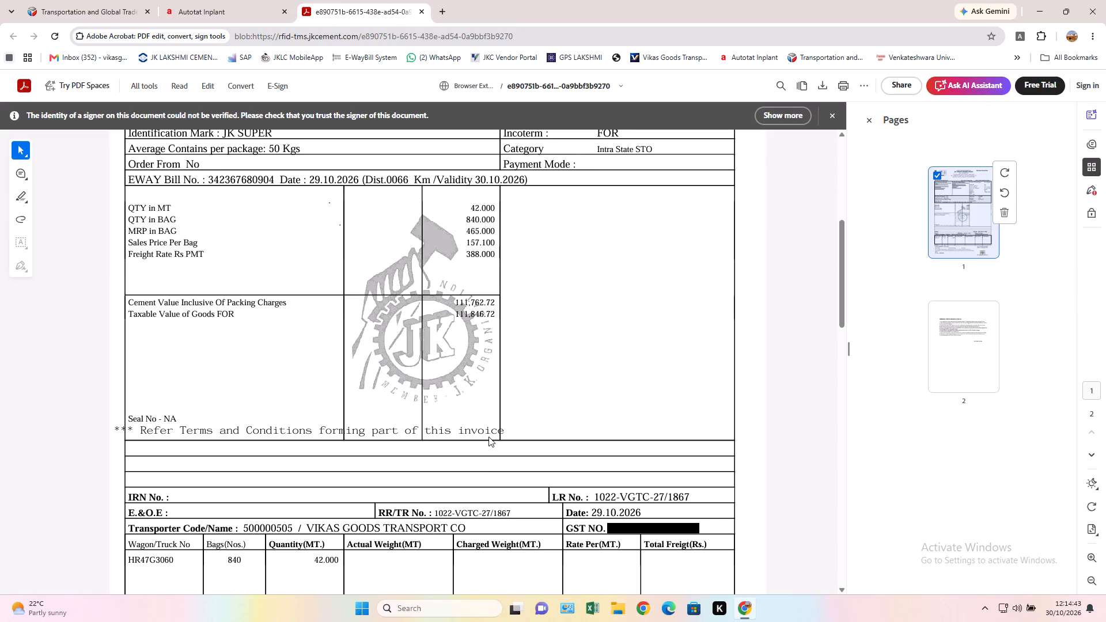
scroll(488, 437, up, 3)
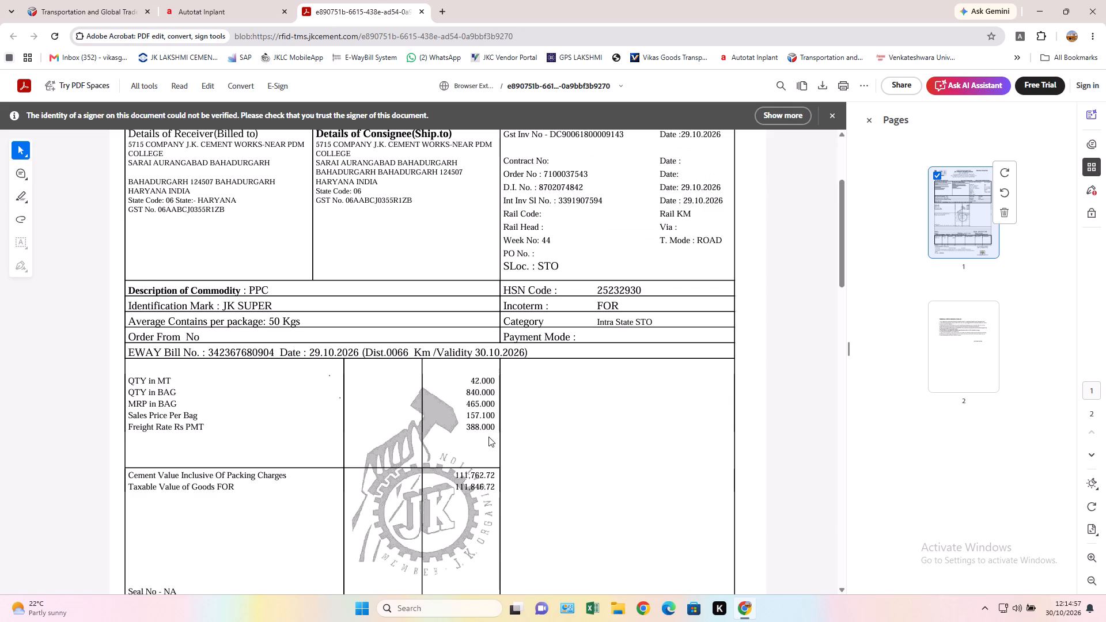
scroll(488, 437, up, 2)
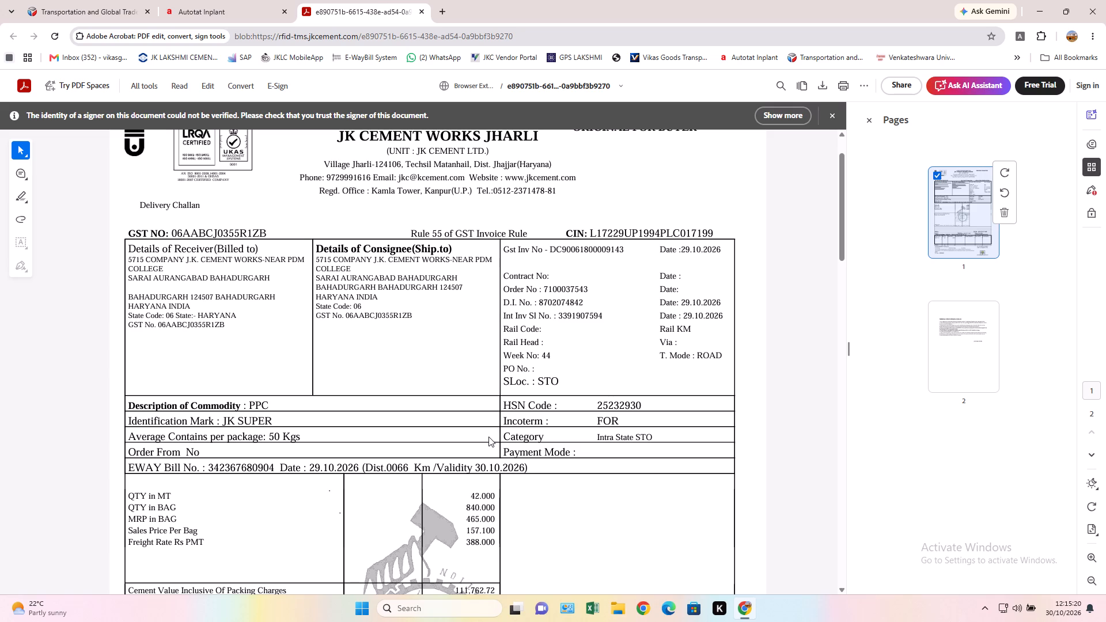
Recheck the invoice's order details, quantity, price and freight rate figures against its transporter, LR number and truck section.
scroll(488, 437, down, 2)
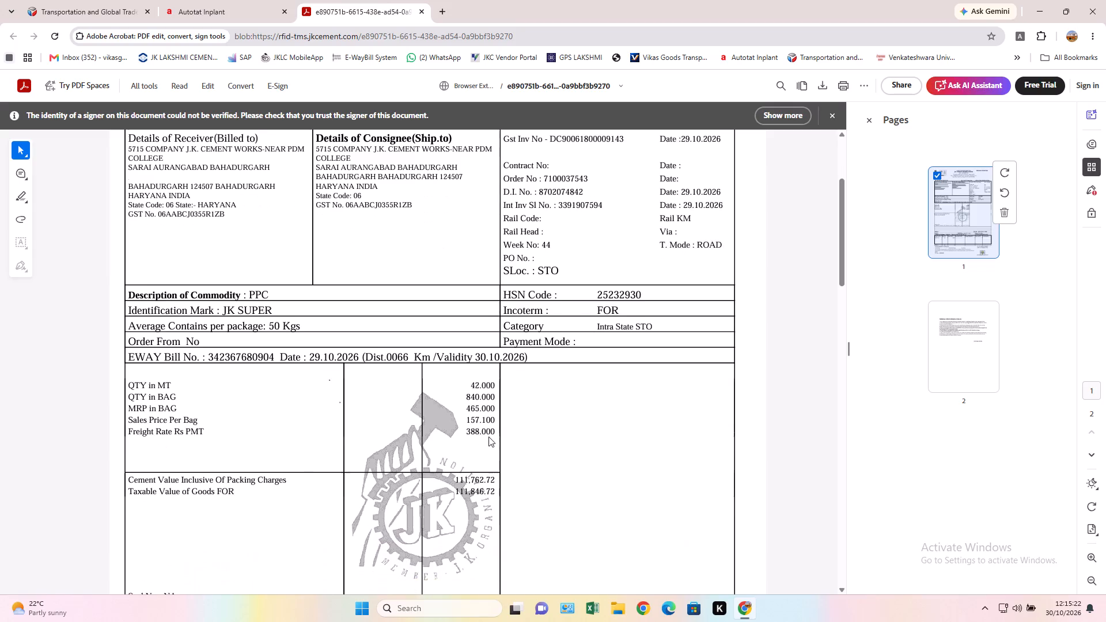
scroll(488, 437, down, 3)
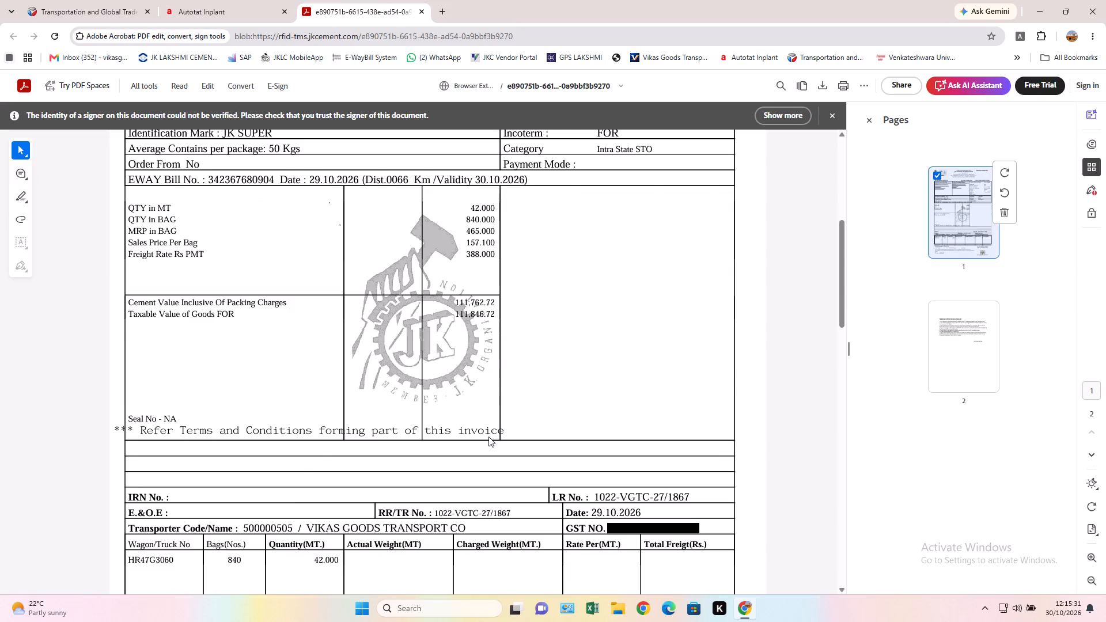
scroll(488, 437, down, 2)
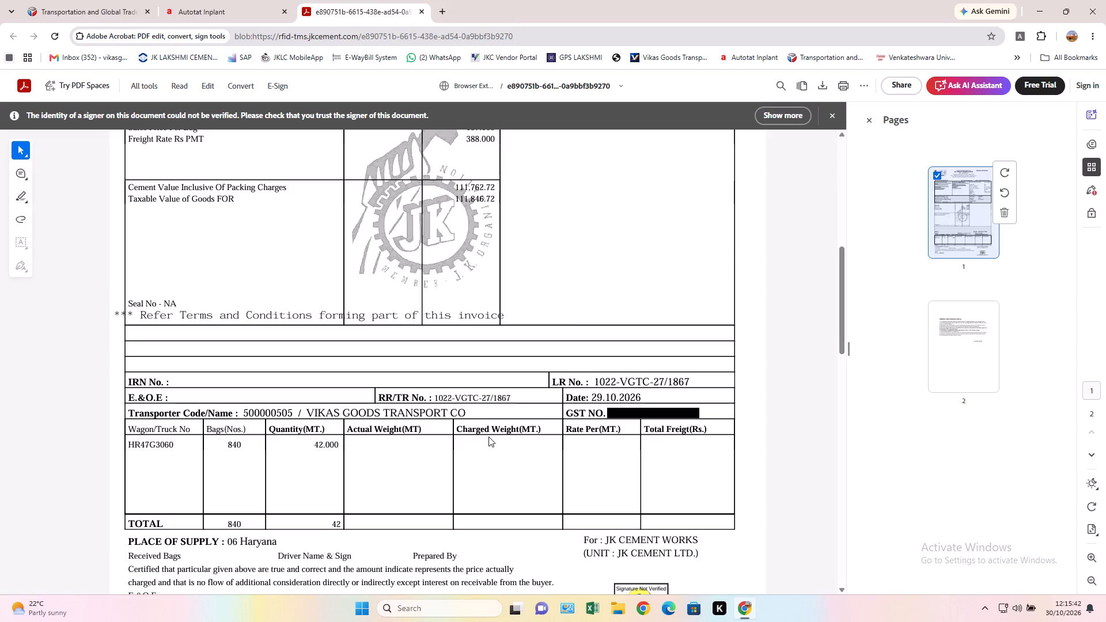
scroll(488, 437, down, 1)
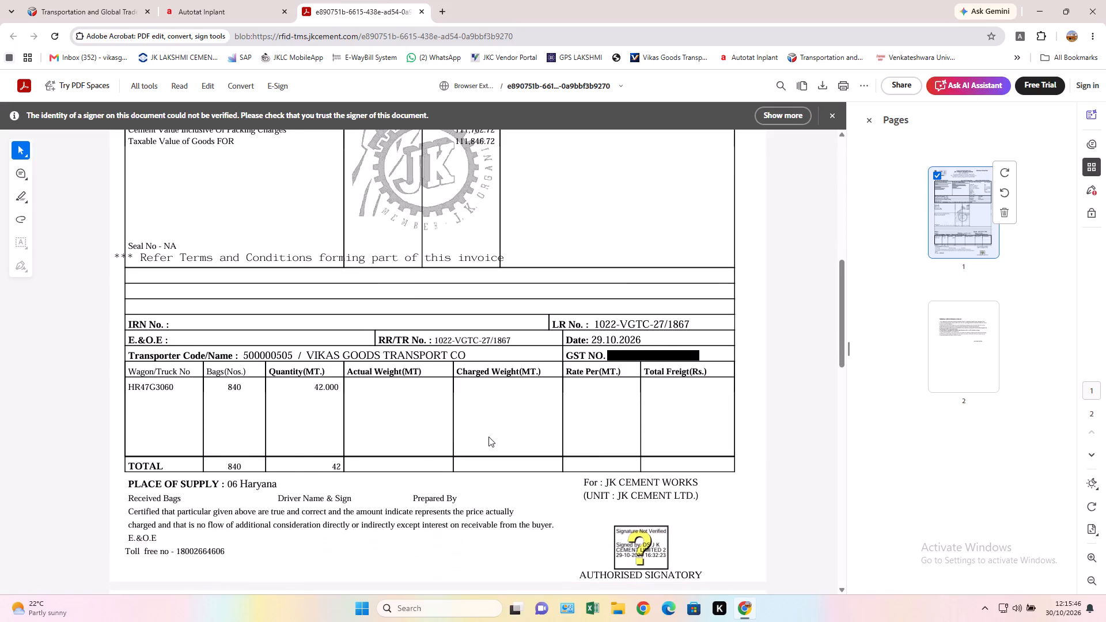
scroll(488, 437, up, 1)
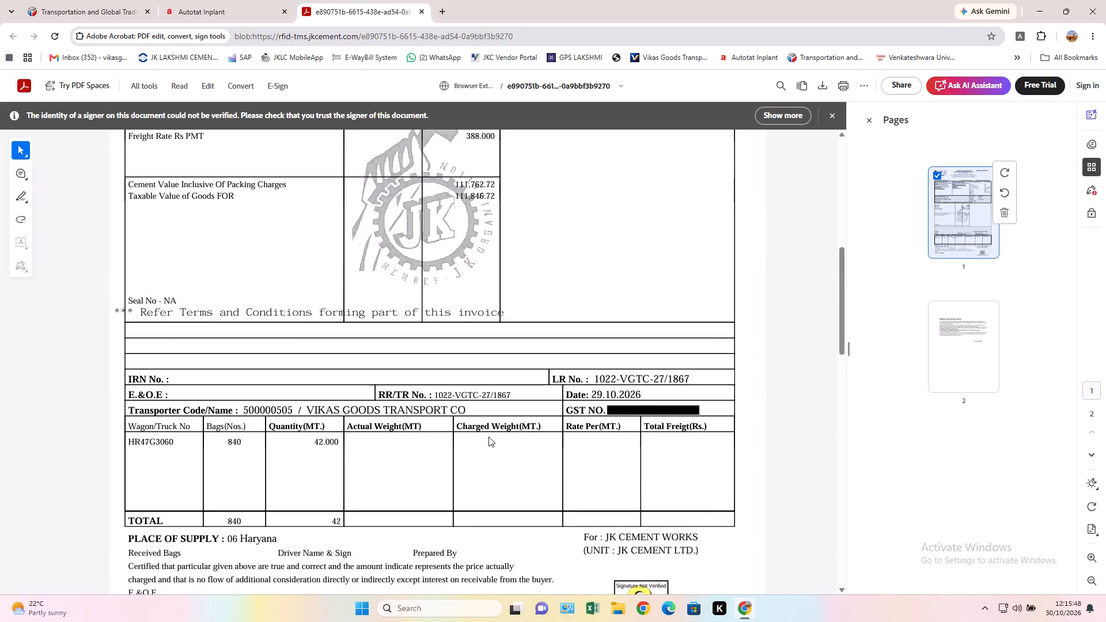
scroll(488, 437, up, 1)
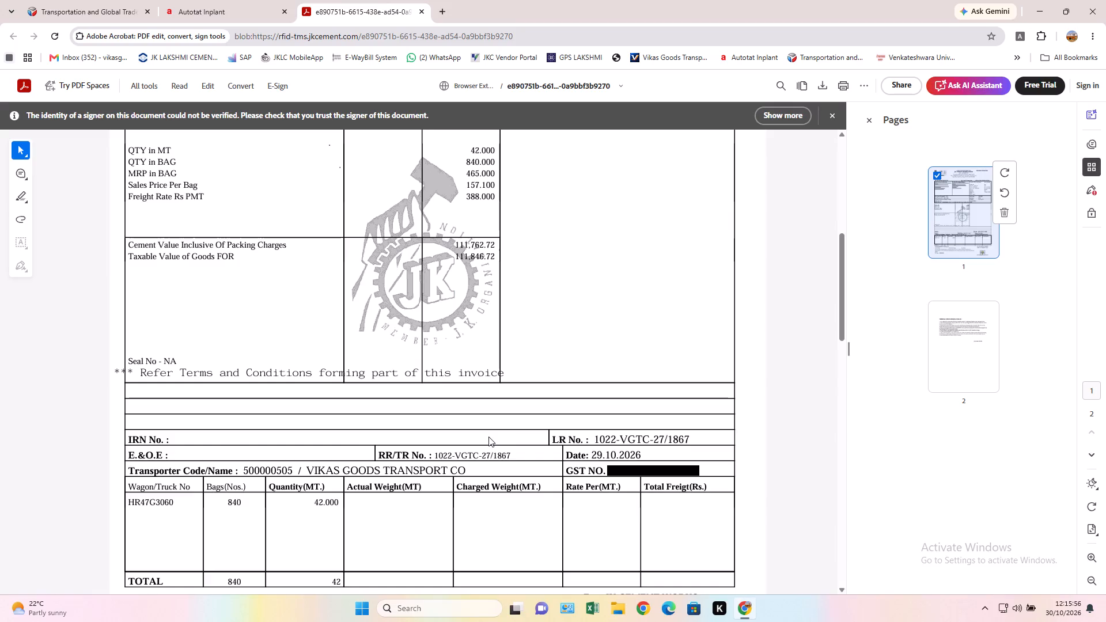
scroll(488, 437, down, 3)
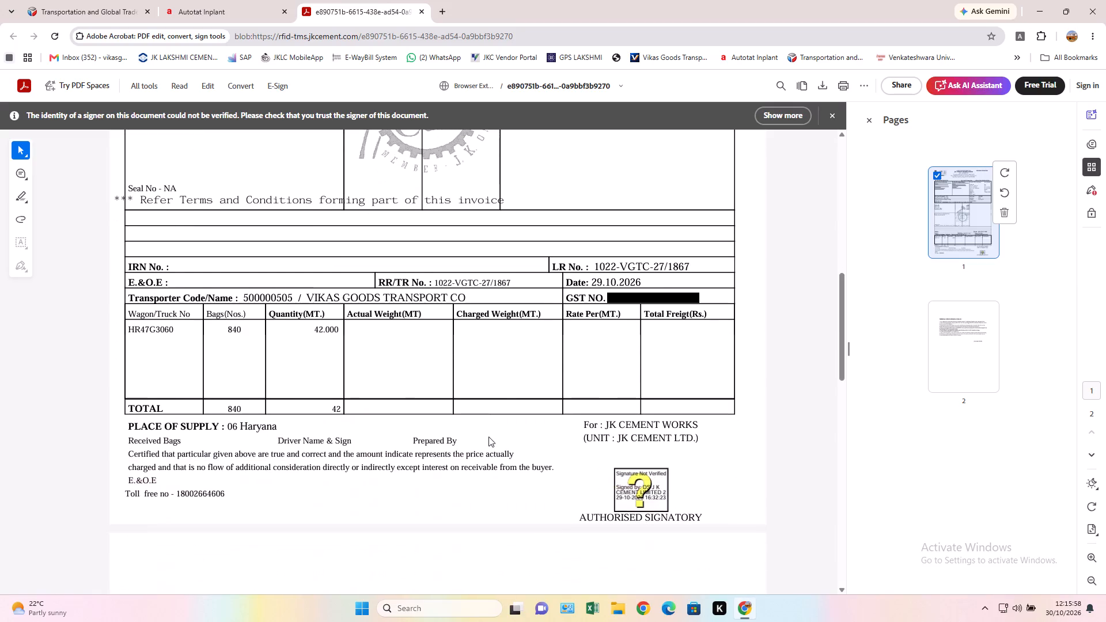
scroll(488, 437, up, 5)
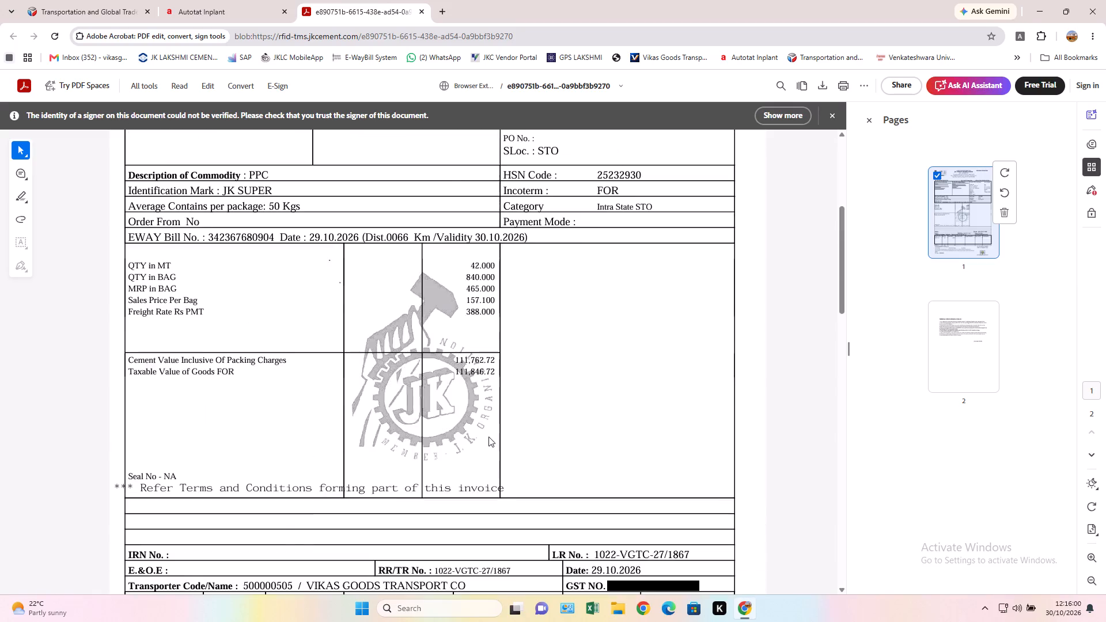
scroll(488, 437, up, 2)
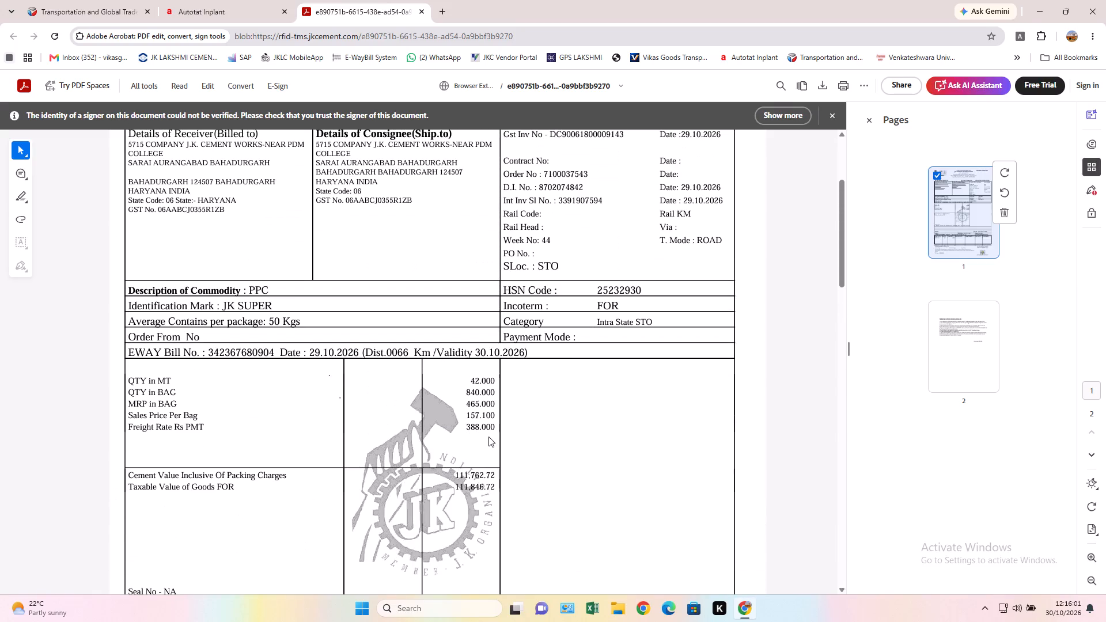
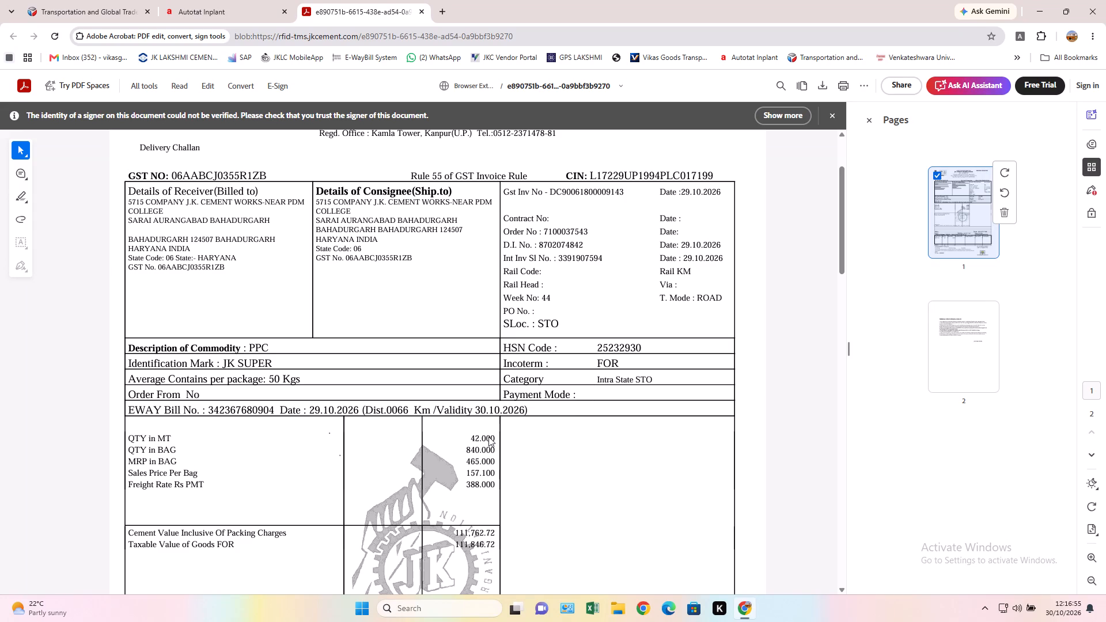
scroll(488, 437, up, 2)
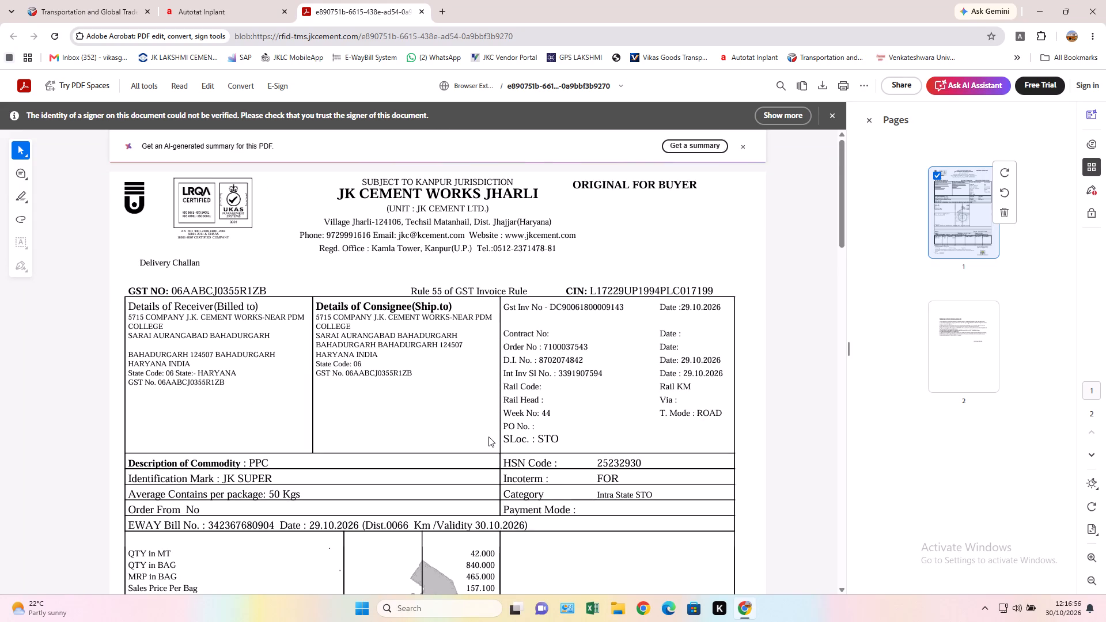
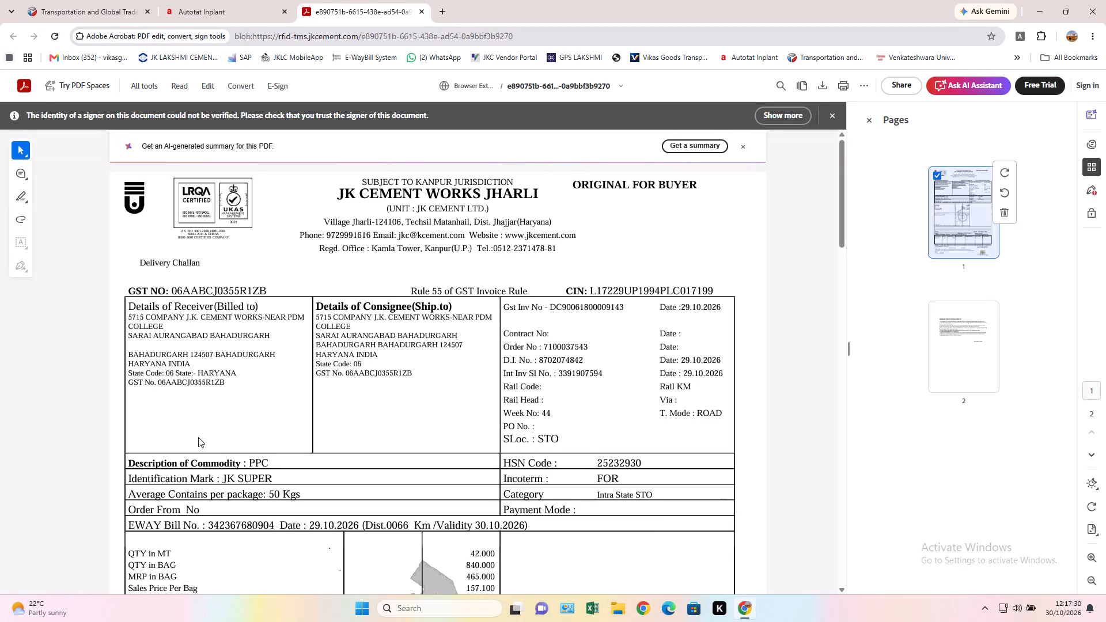
Finish checking the delivery challan PDF from its header and close it.
scroll(240, 414, up, 3)
click(421, 10)
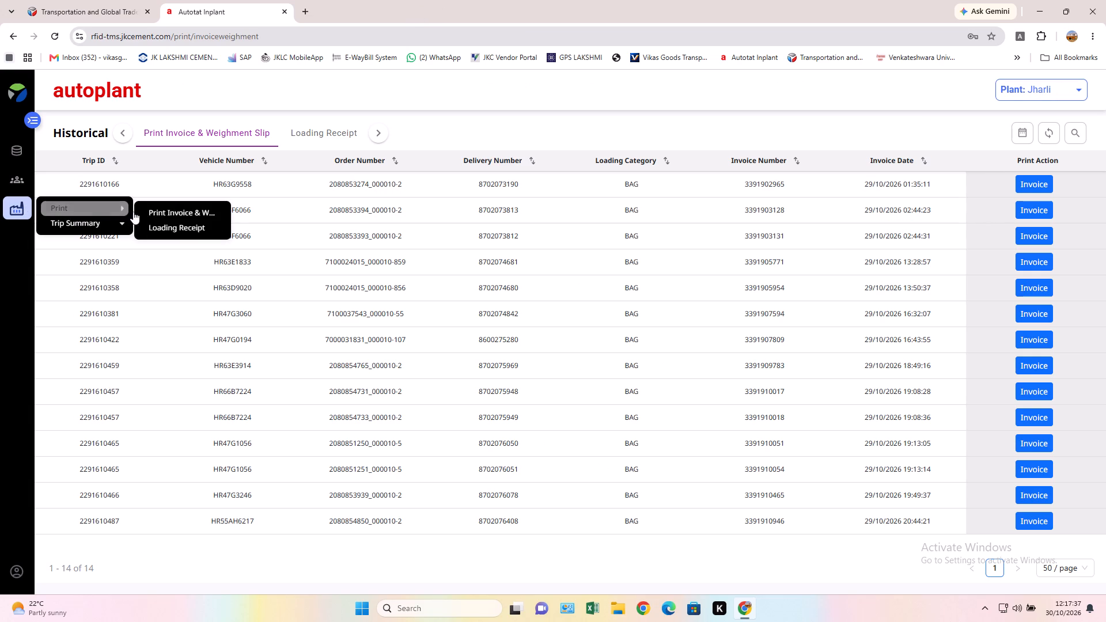
click(168, 223)
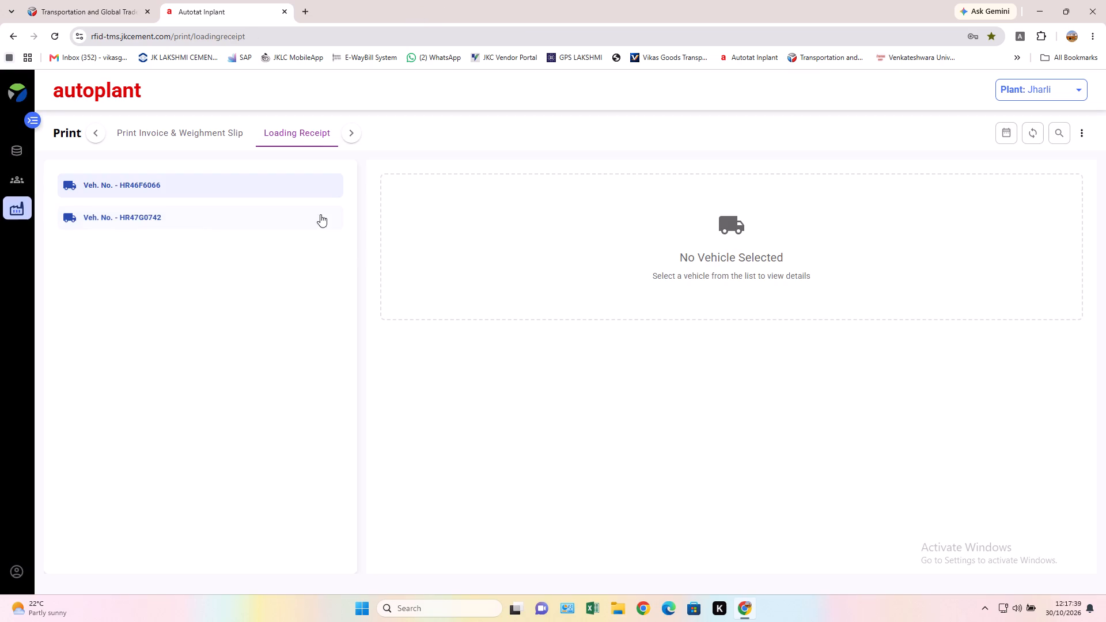
click(1012, 128)
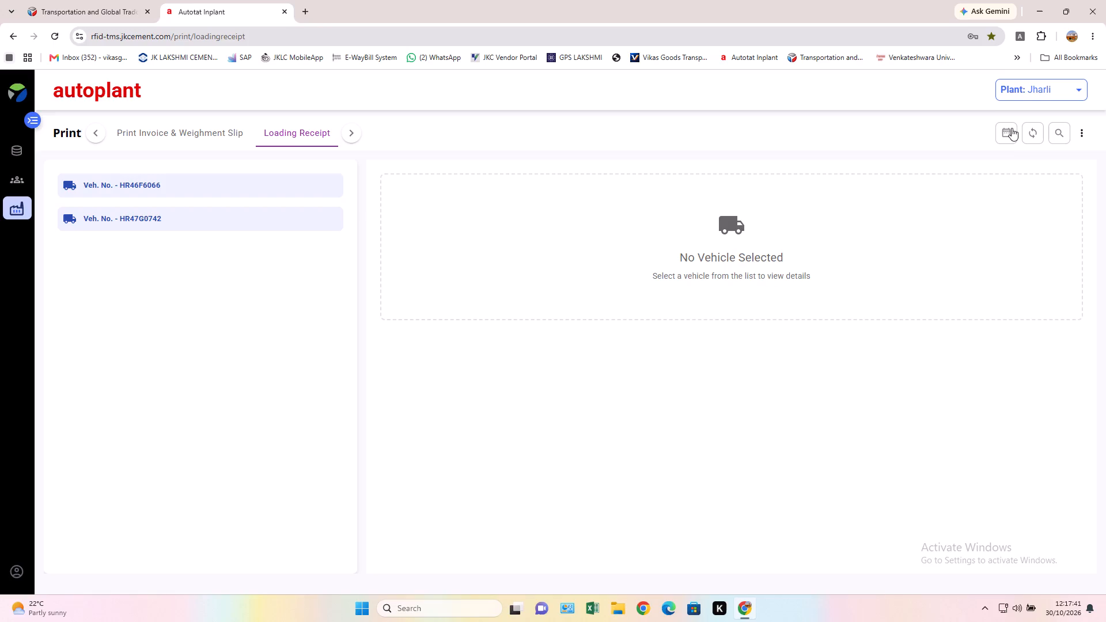
click(1010, 176)
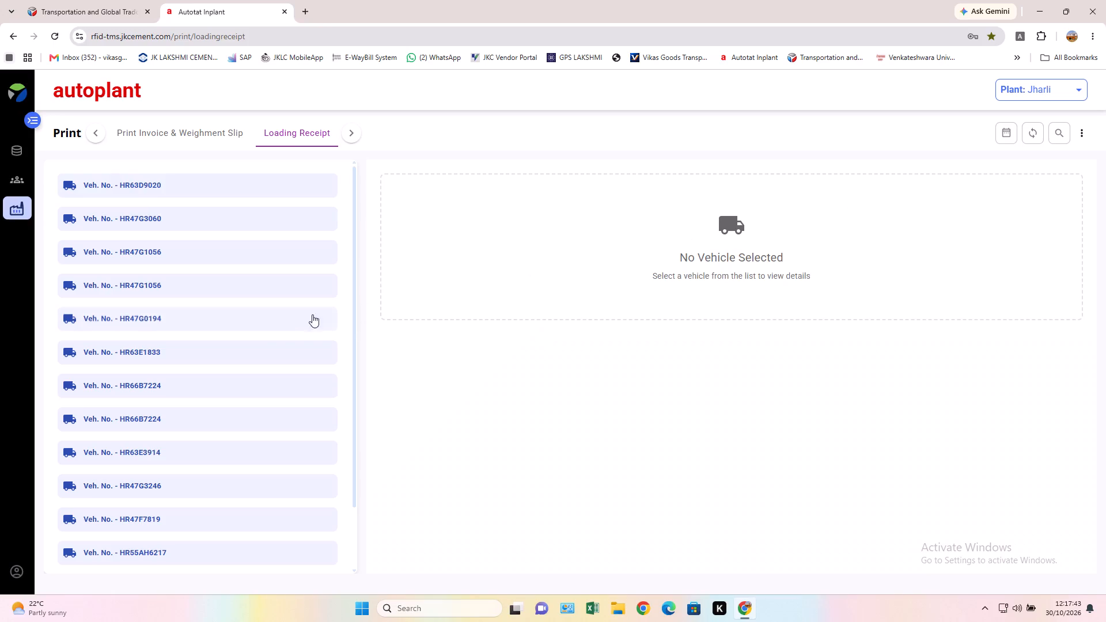
click(253, 213)
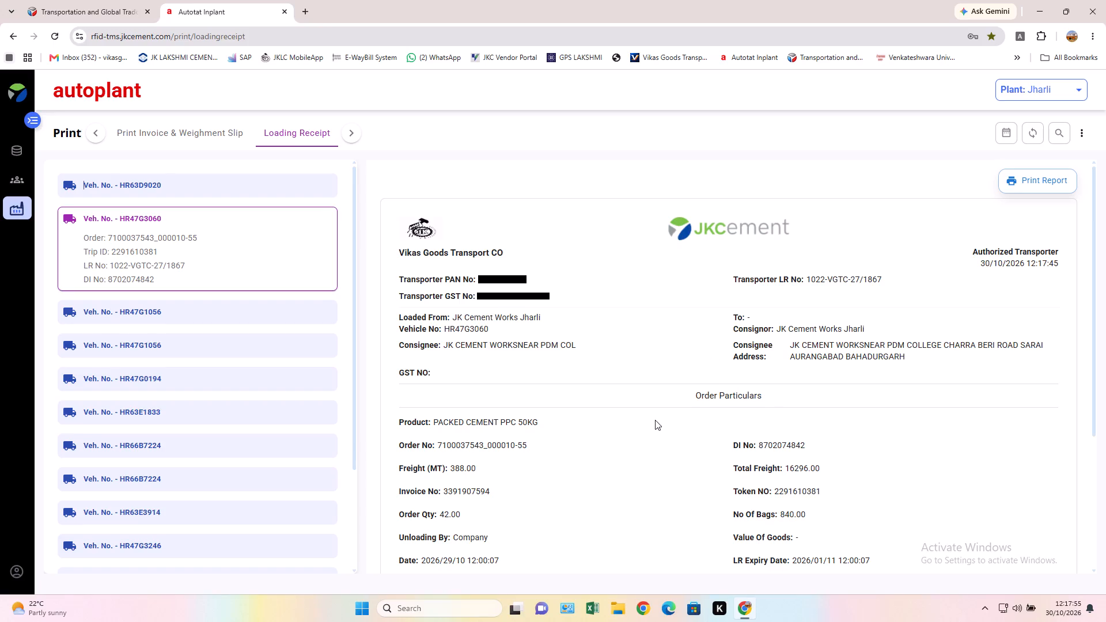
scroll(655, 420, down, 3)
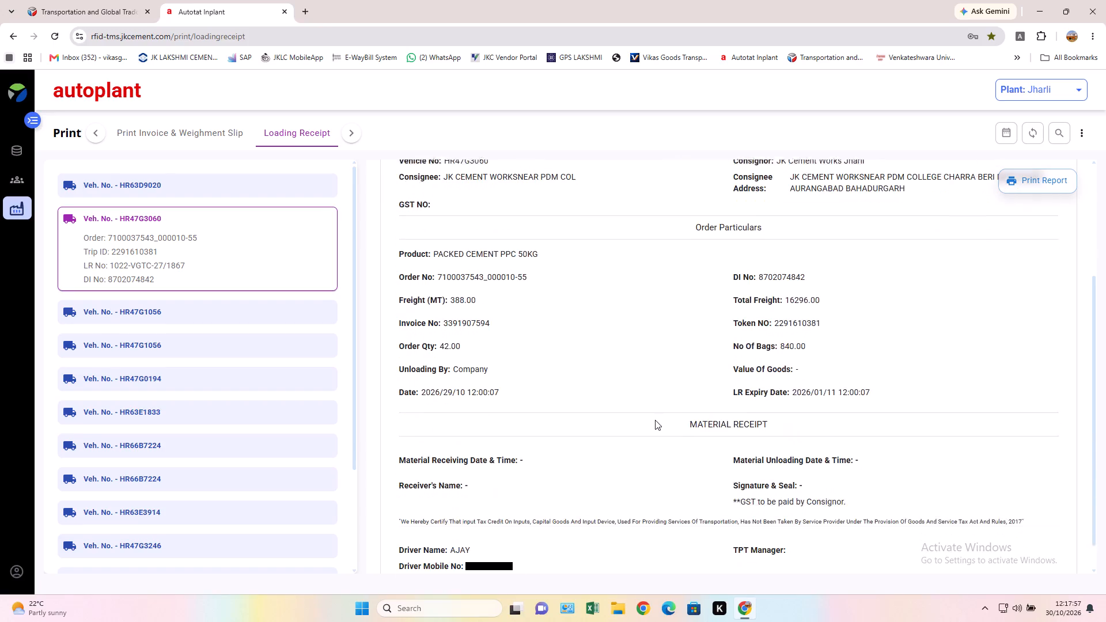
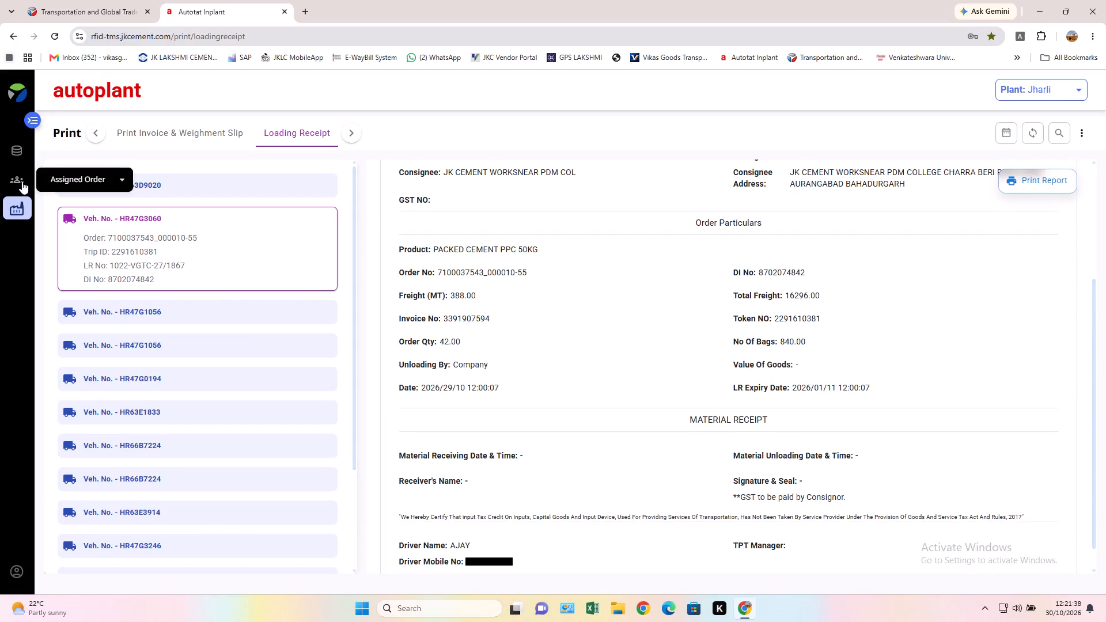
Open the assigned orders and check the direct orders and the orders to be dispatched.
click(187, 198)
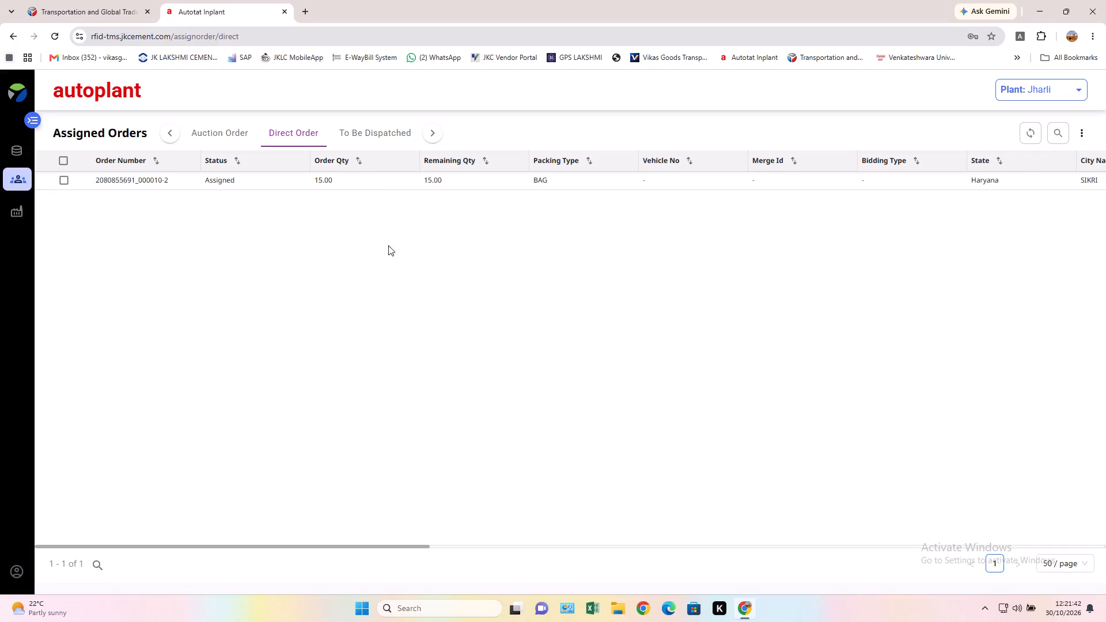
click(376, 132)
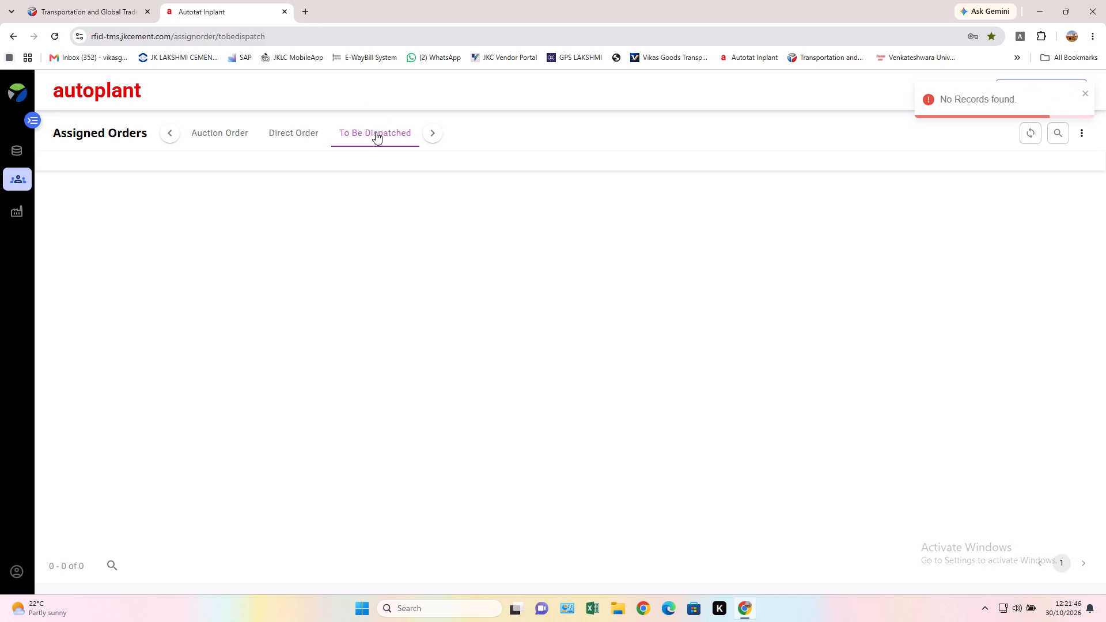
List the auction orders that are yet to start, showing 200 per page.
click(226, 133)
click(636, 184)
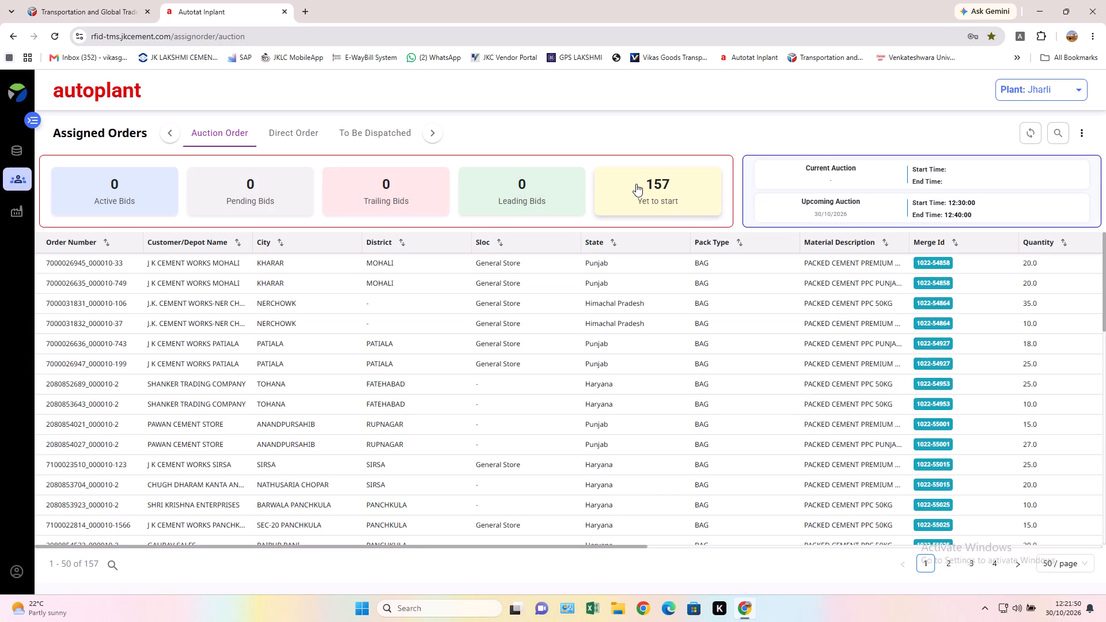
click(1049, 563)
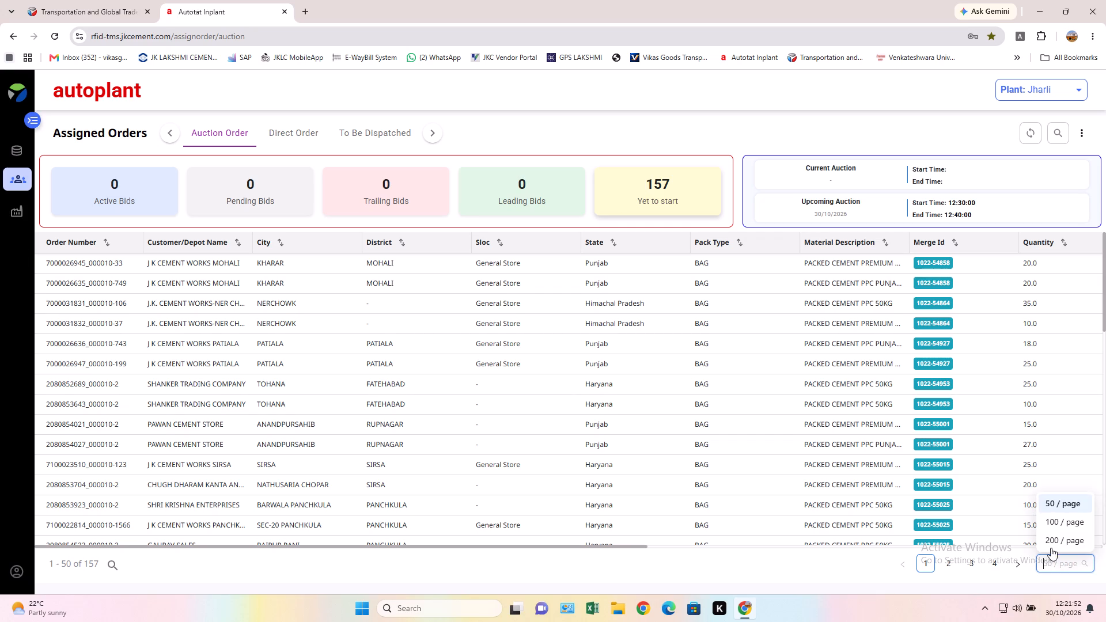
click(1052, 541)
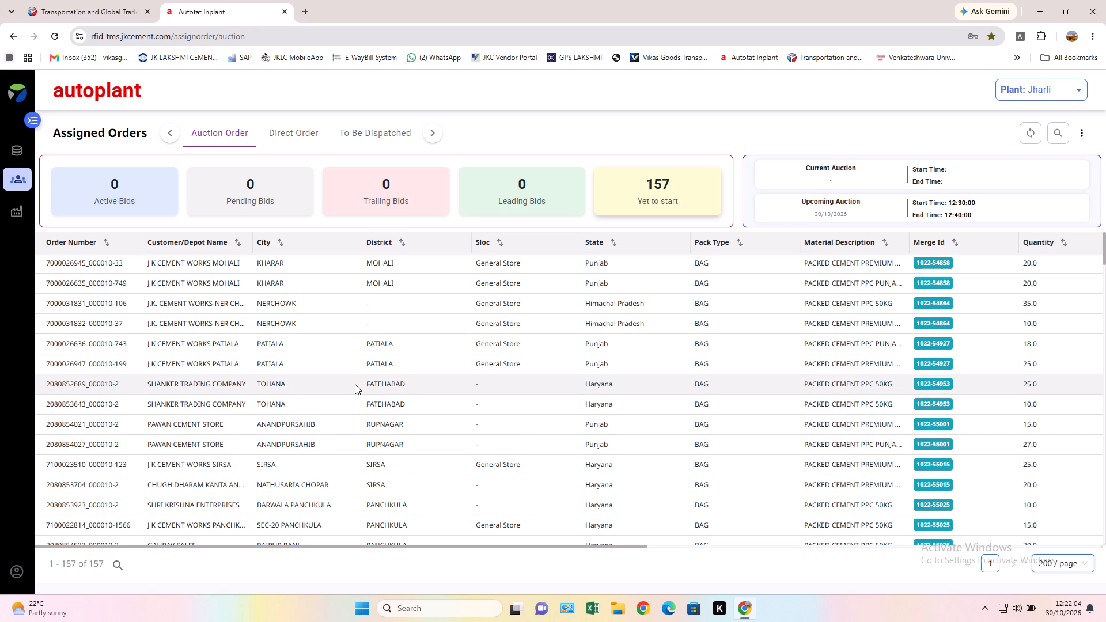
Read through the yet-to-start auction orders, examining their customers, cities, districts, materials and quantities.
scroll(355, 384, down, 3)
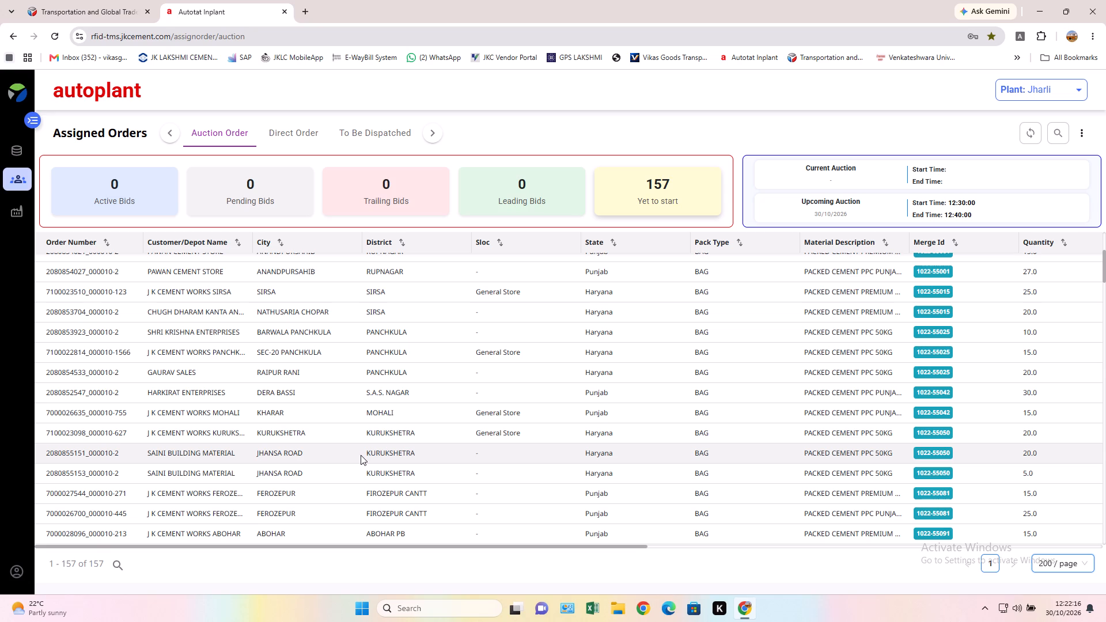
scroll(361, 455, down, 2)
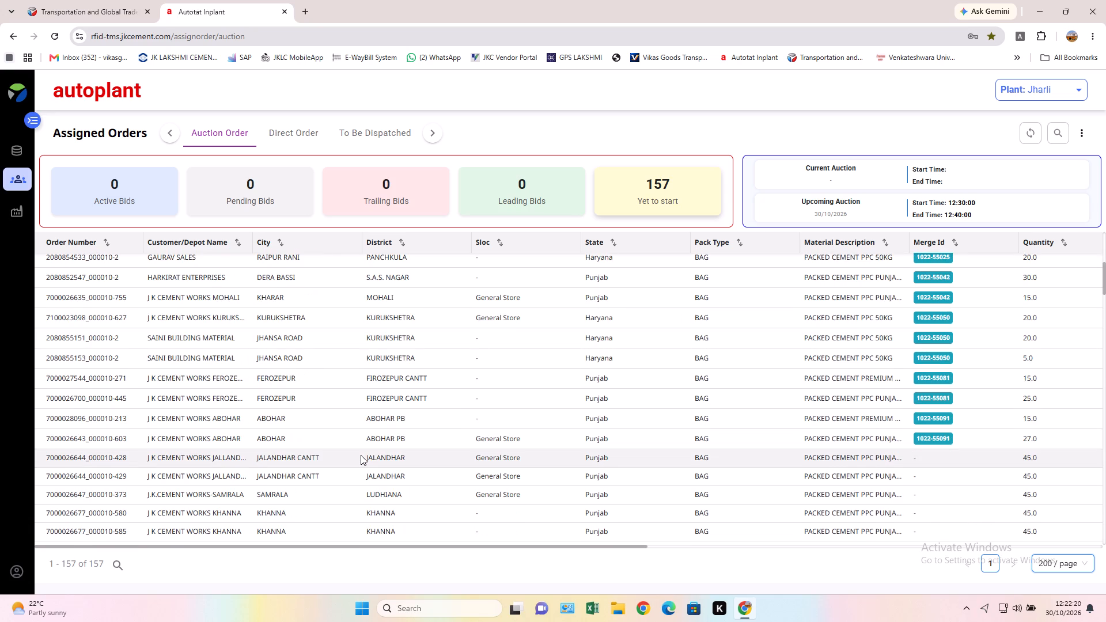
scroll(361, 455, down, 10)
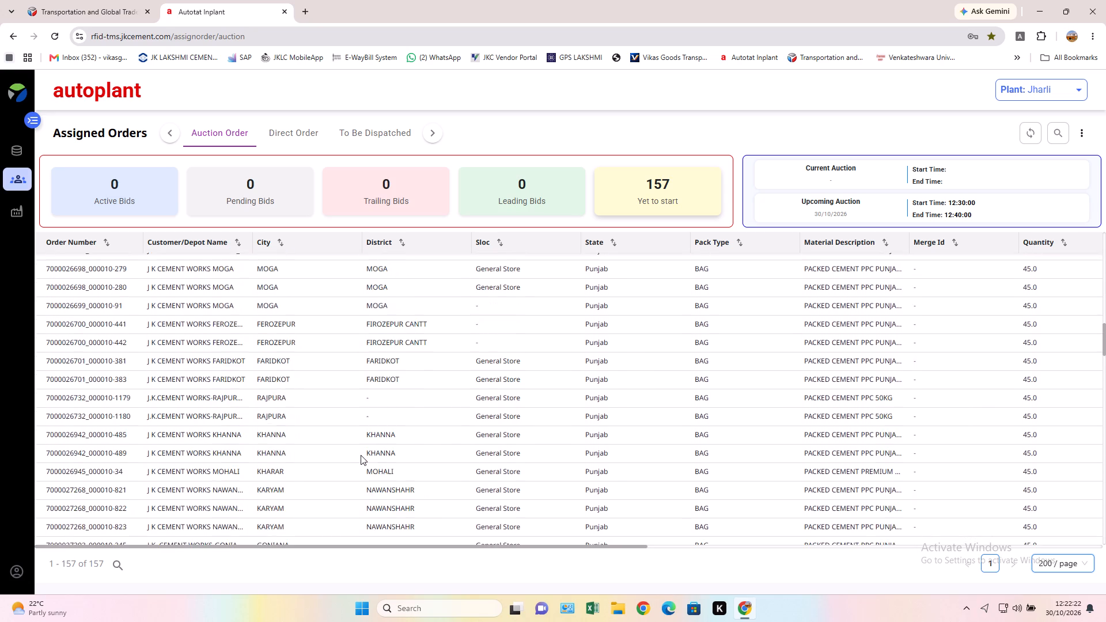
scroll(361, 455, down, 11)
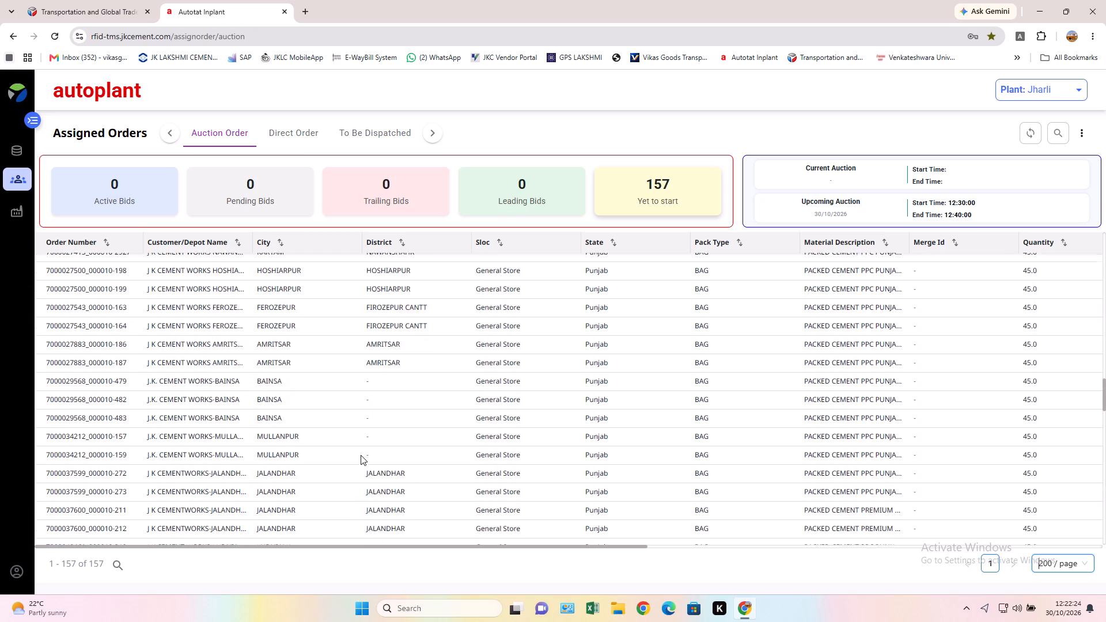
scroll(361, 455, down, 4)
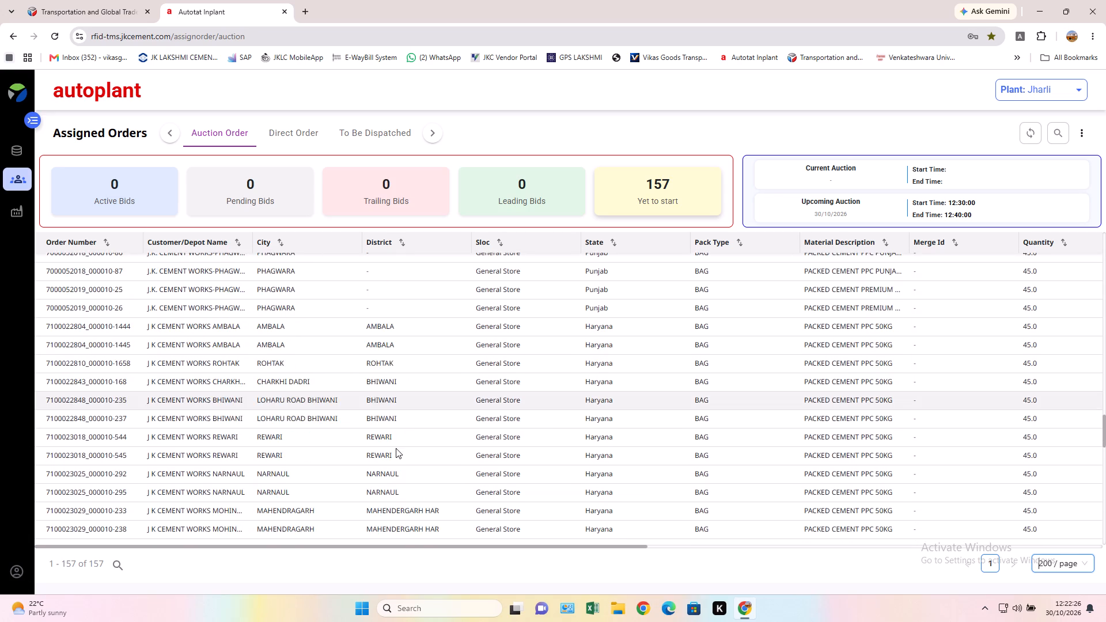
scroll(415, 443, down, 7)
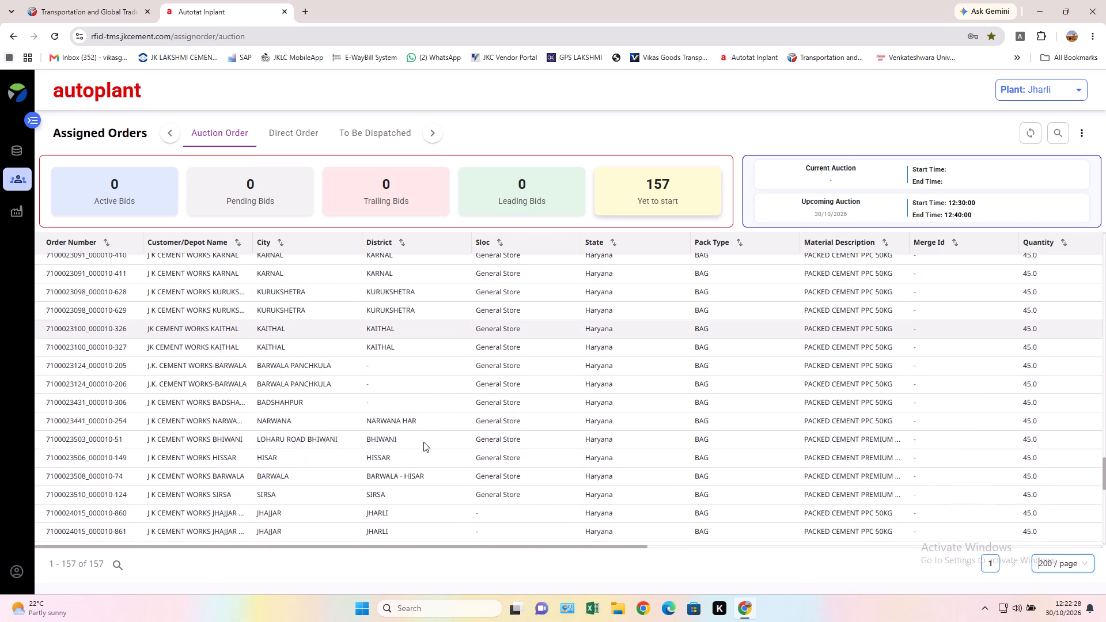
scroll(423, 442, down, 5)
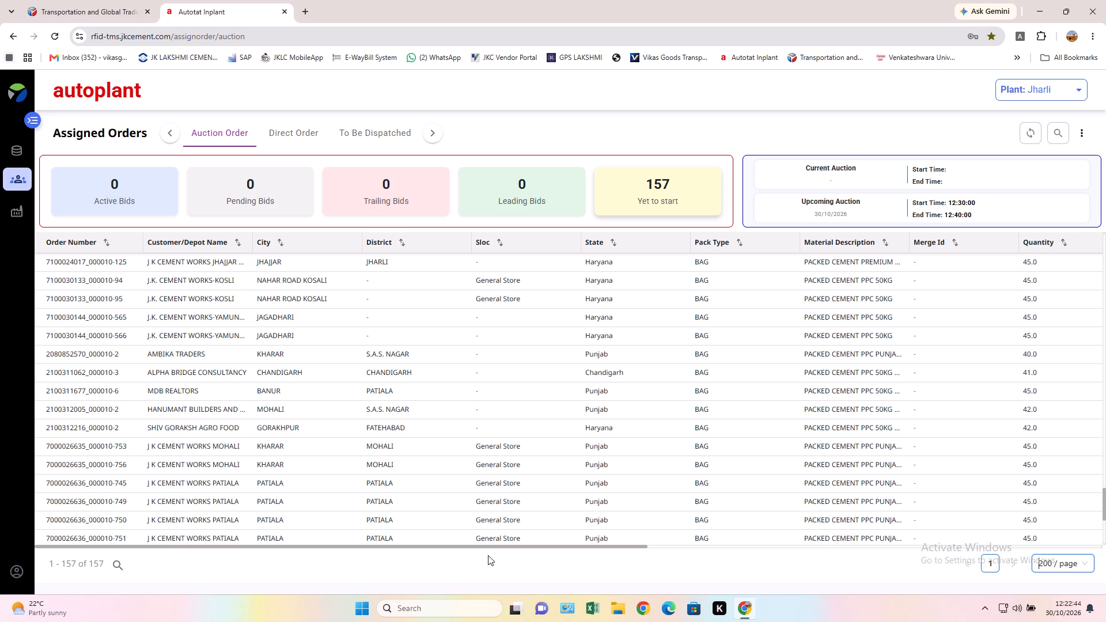
Check the dedicated order freight of the auction orders near the end of the list, and return to the first columns.
drag(490, 548, 517, 551)
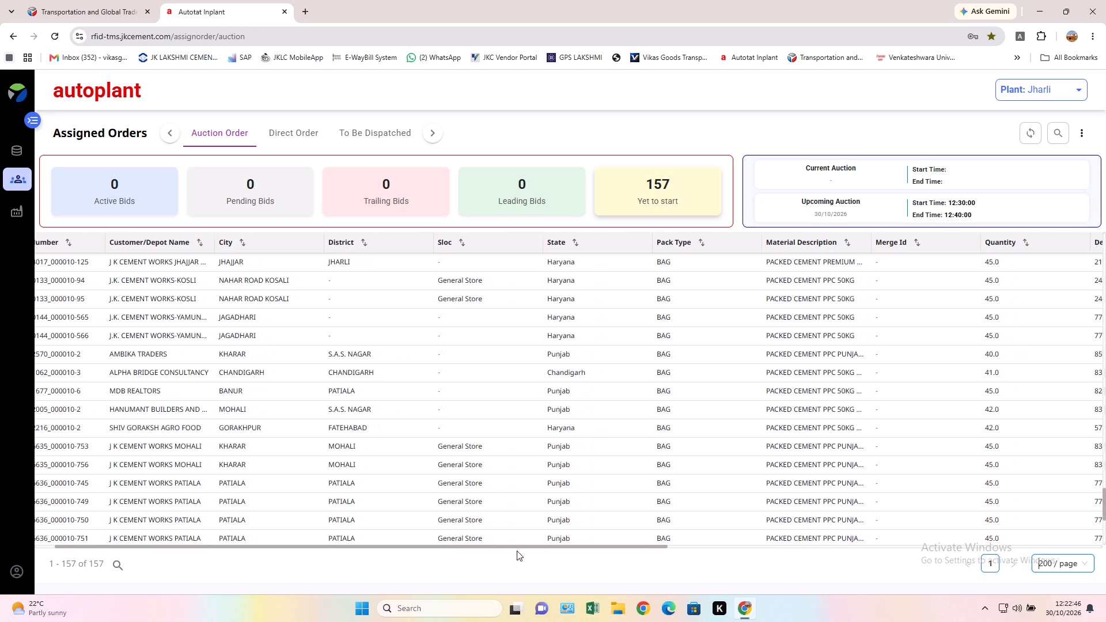
drag(517, 551, 555, 563)
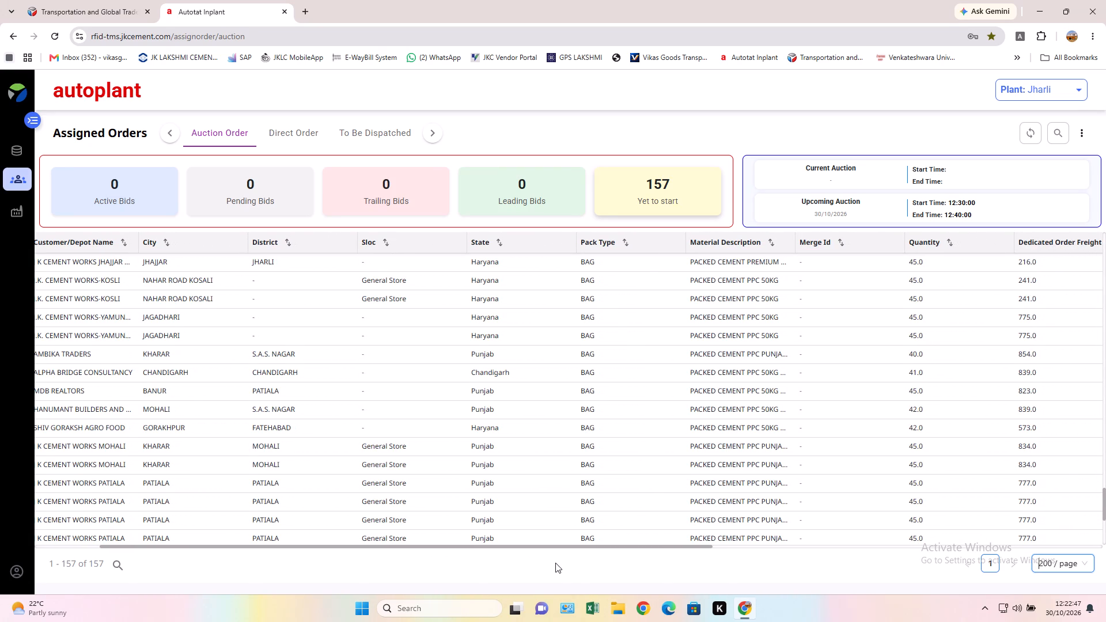
drag(555, 563, 555, 563)
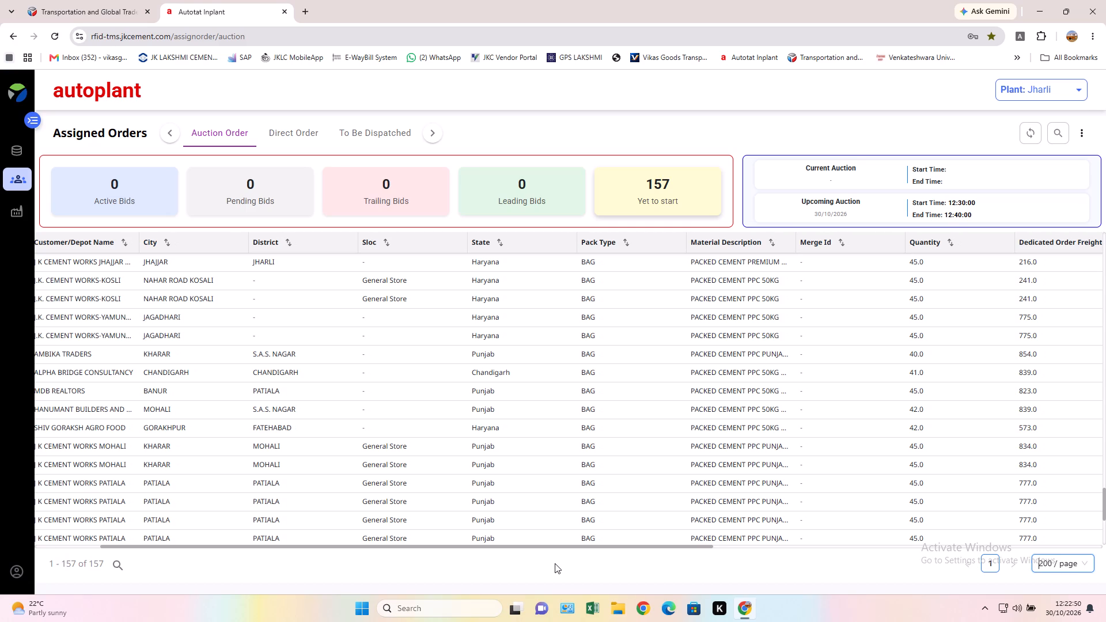
drag(555, 563, 549, 564)
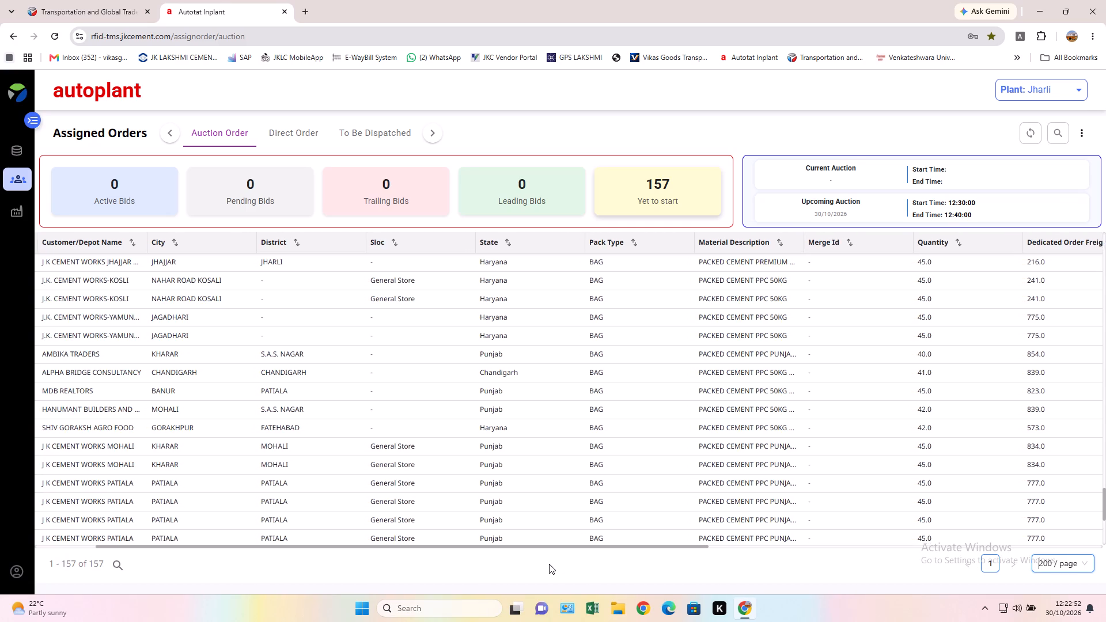
drag(549, 564, 385, 544)
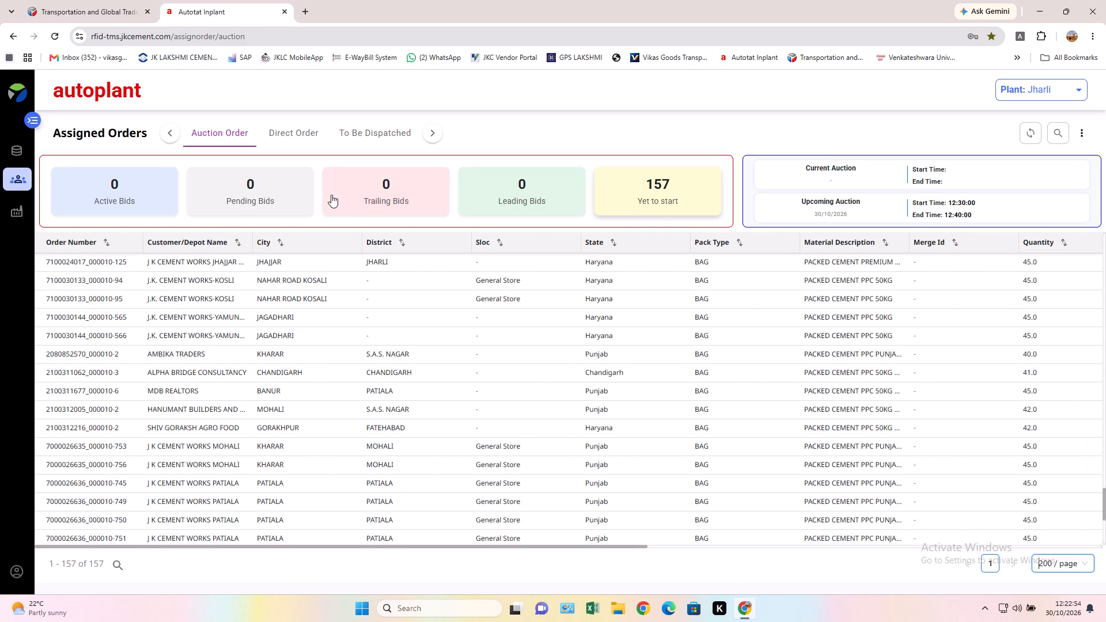
Open Google Maps in a new browser tab.
click(306, 13)
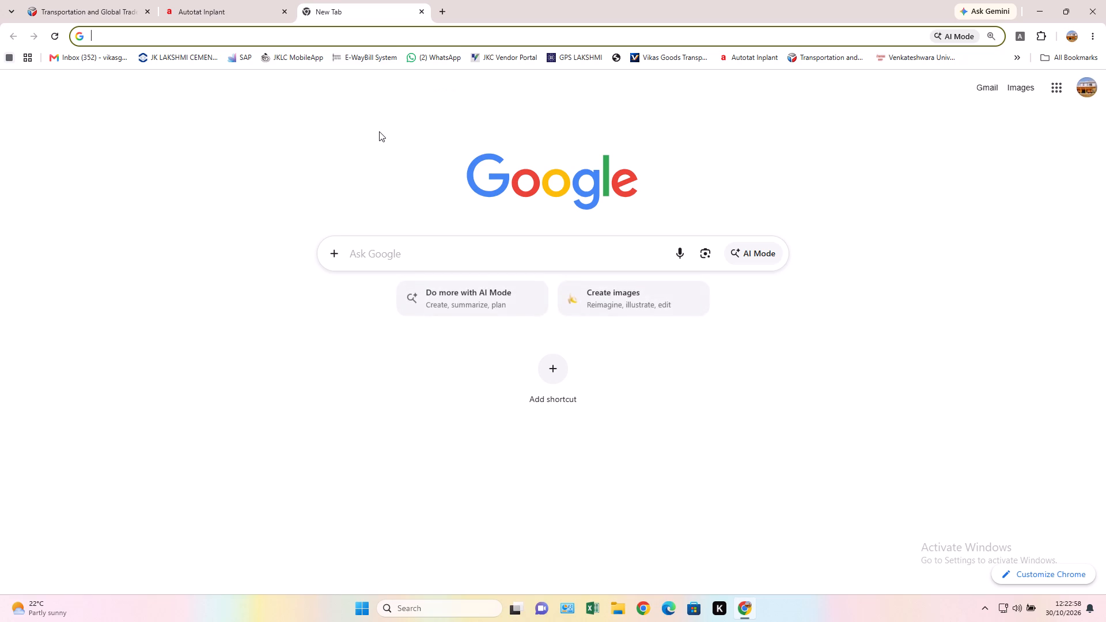
key(m)
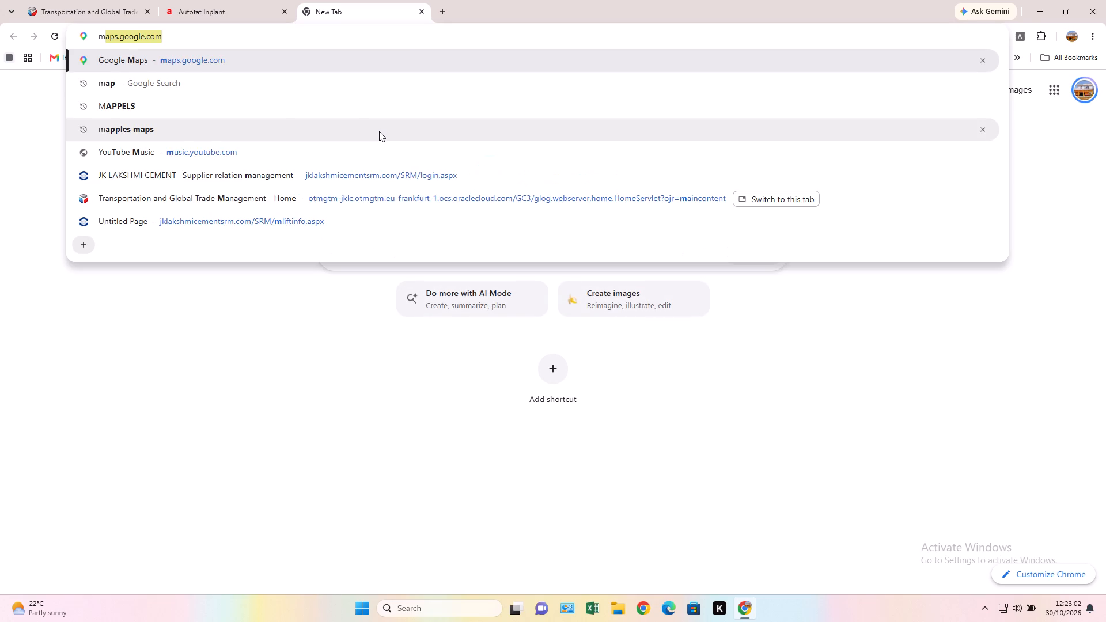
click(237, 62)
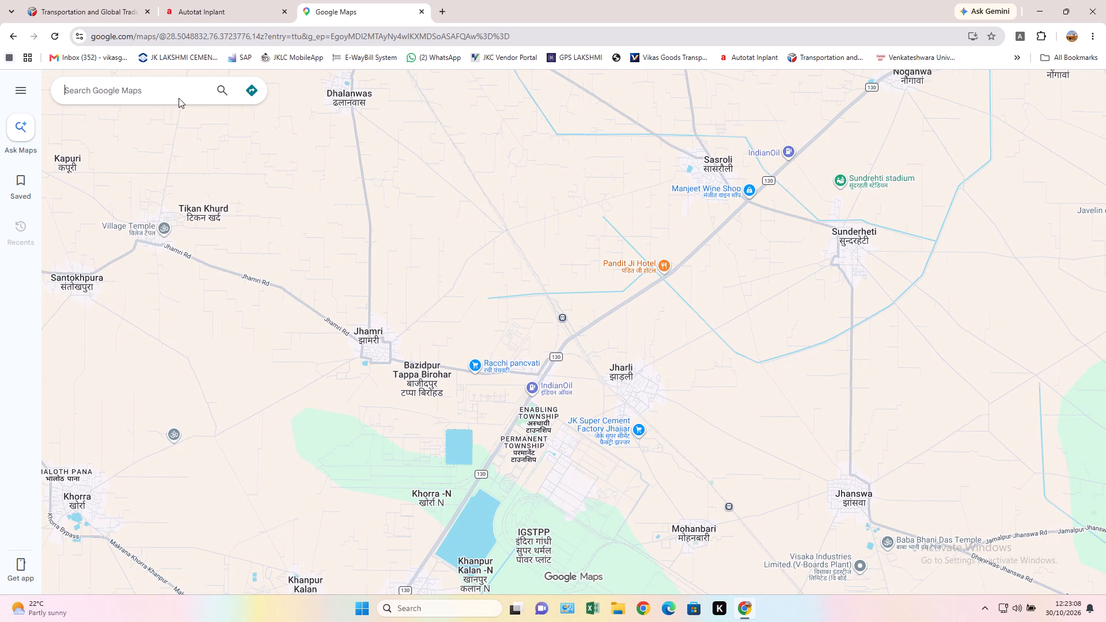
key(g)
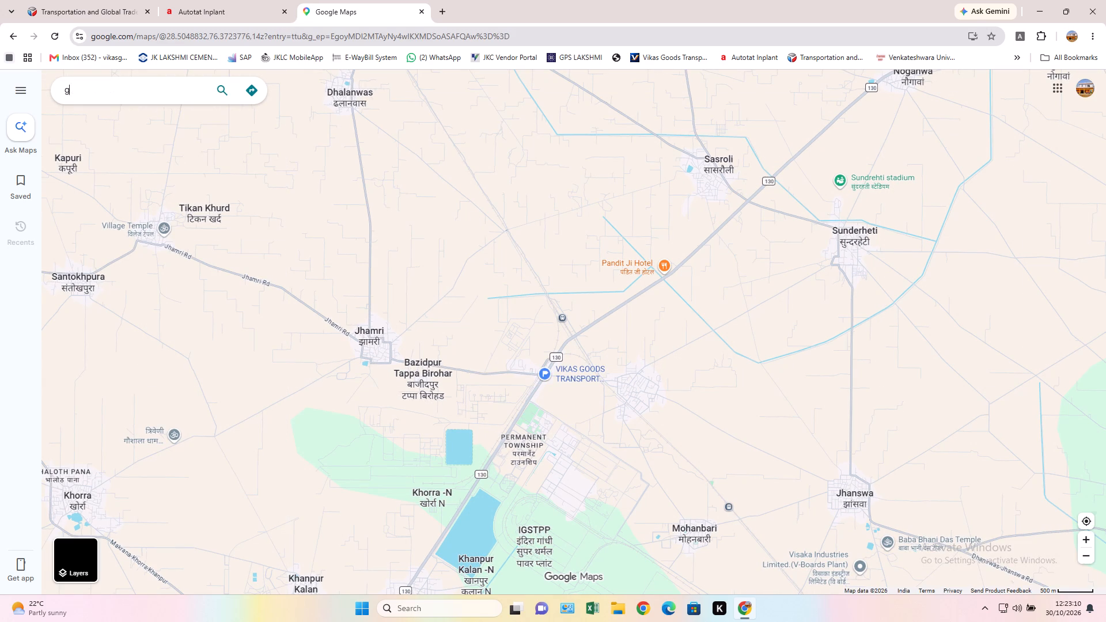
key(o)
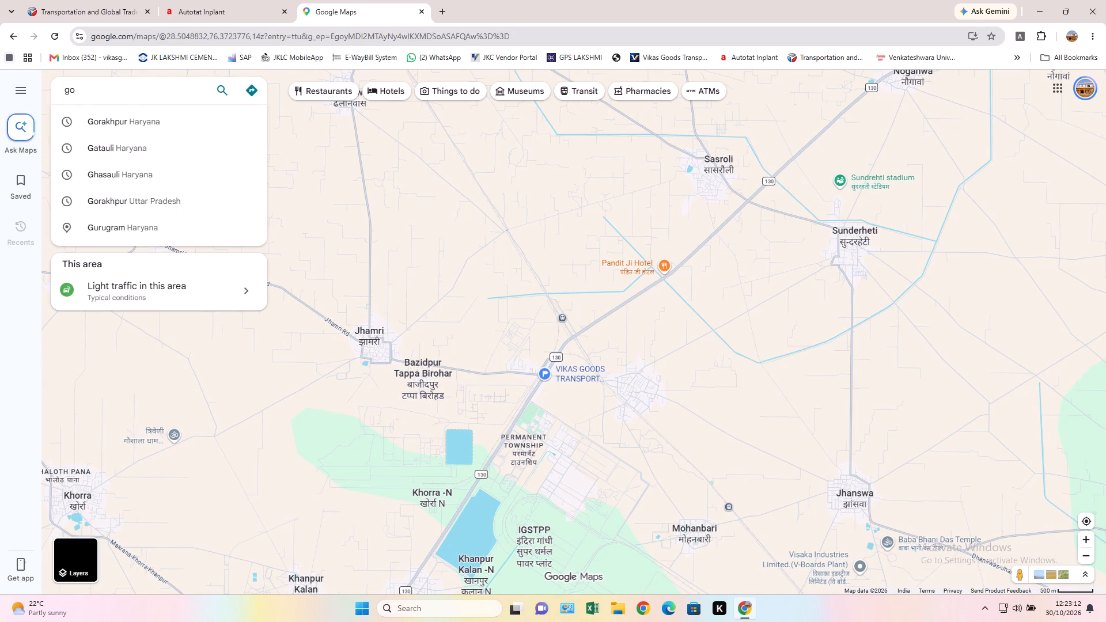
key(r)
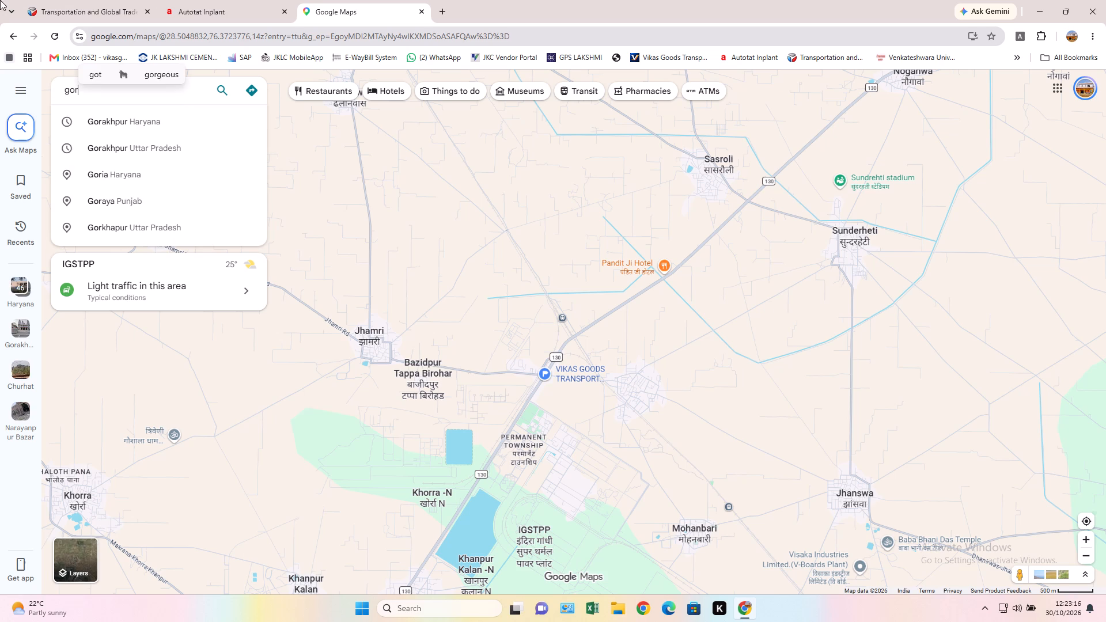
Copy the city GORAKHPUR from the Shiv Goraksh Agro Food order and look up Gorakhpur, Haryana in Google Maps.
click(232, 8)
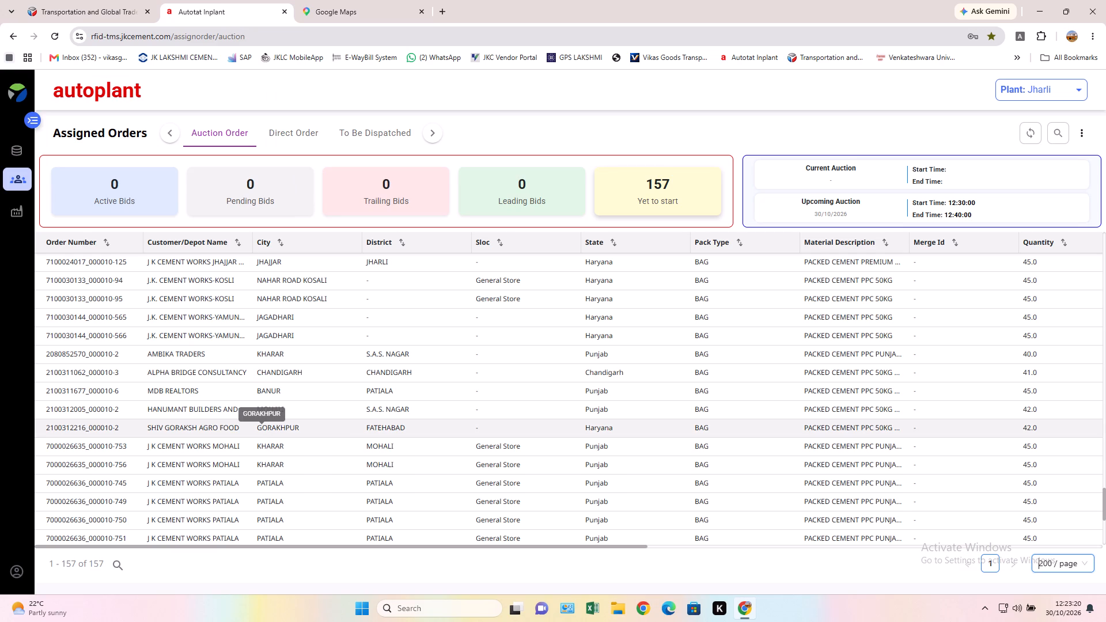
drag(255, 426, 256, 426)
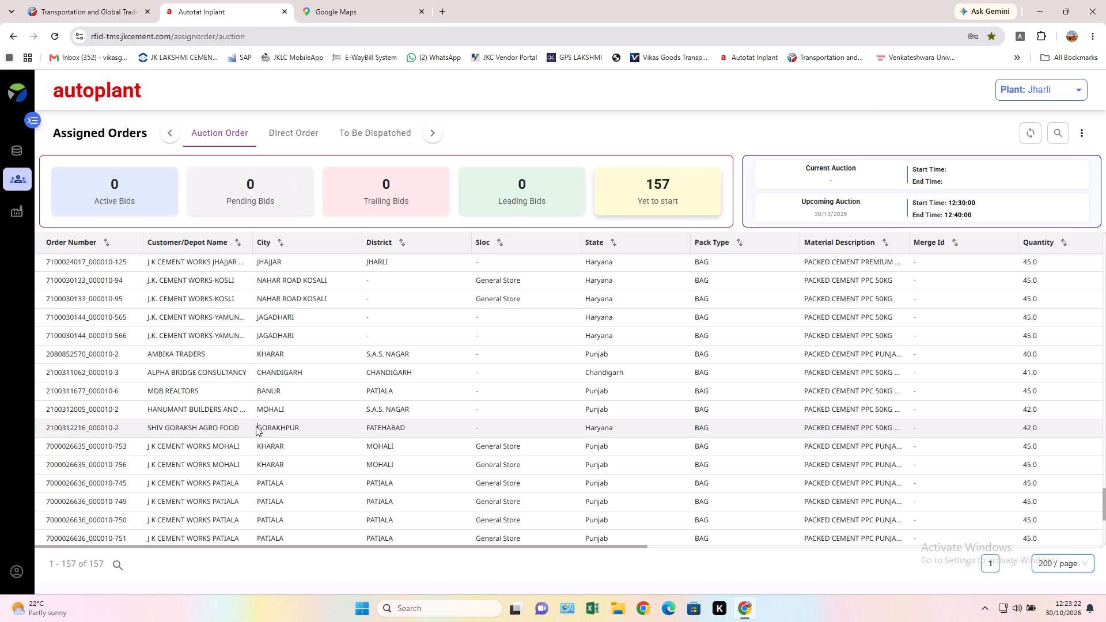
drag(256, 426, 304, 426)
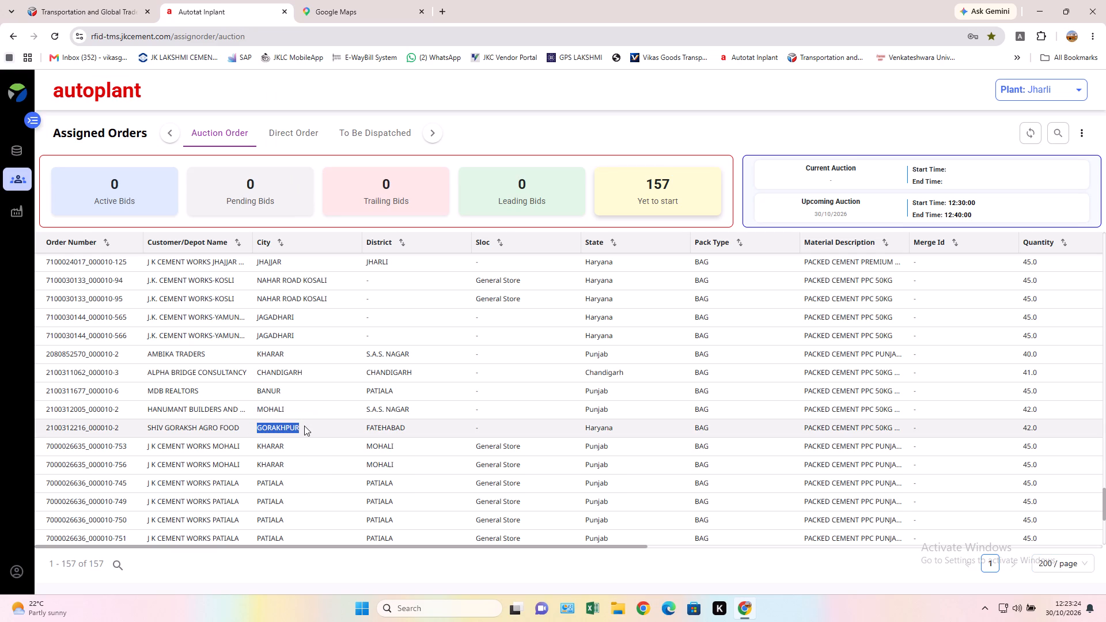
key(ctrl+c)
click(380, 13)
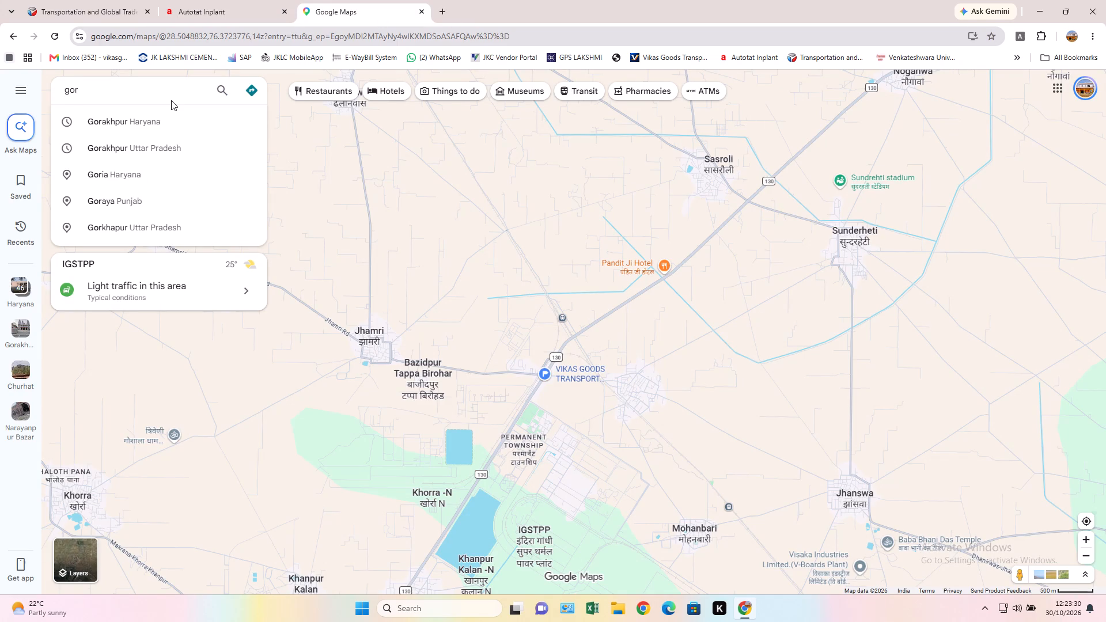
key(BackSpace)
key(BackSpace)
key(BackSpace)
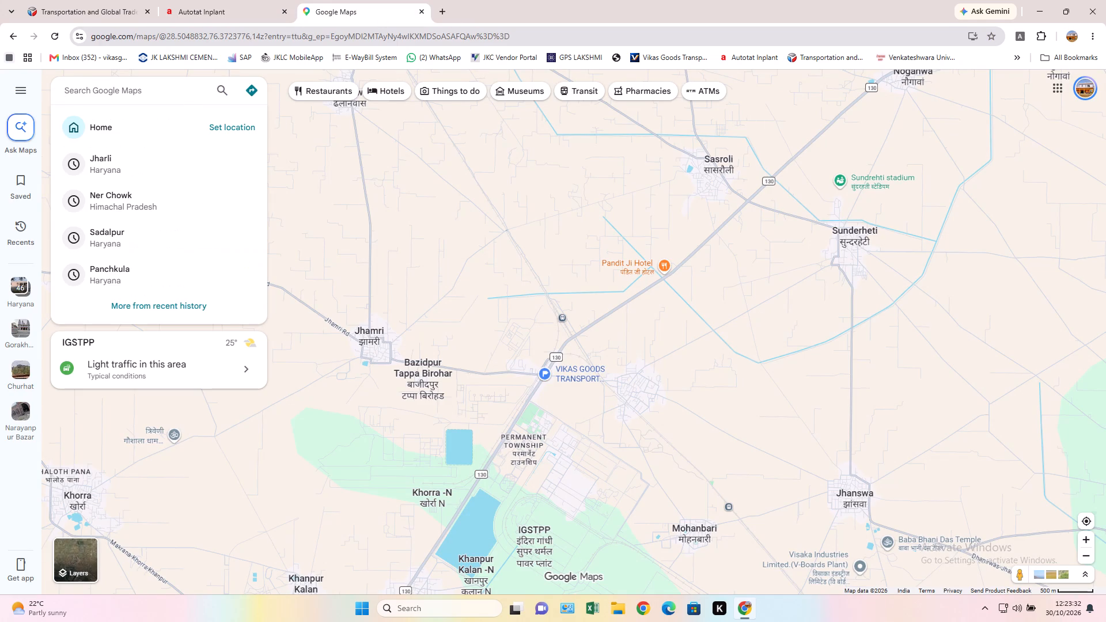
key(ctrl+v)
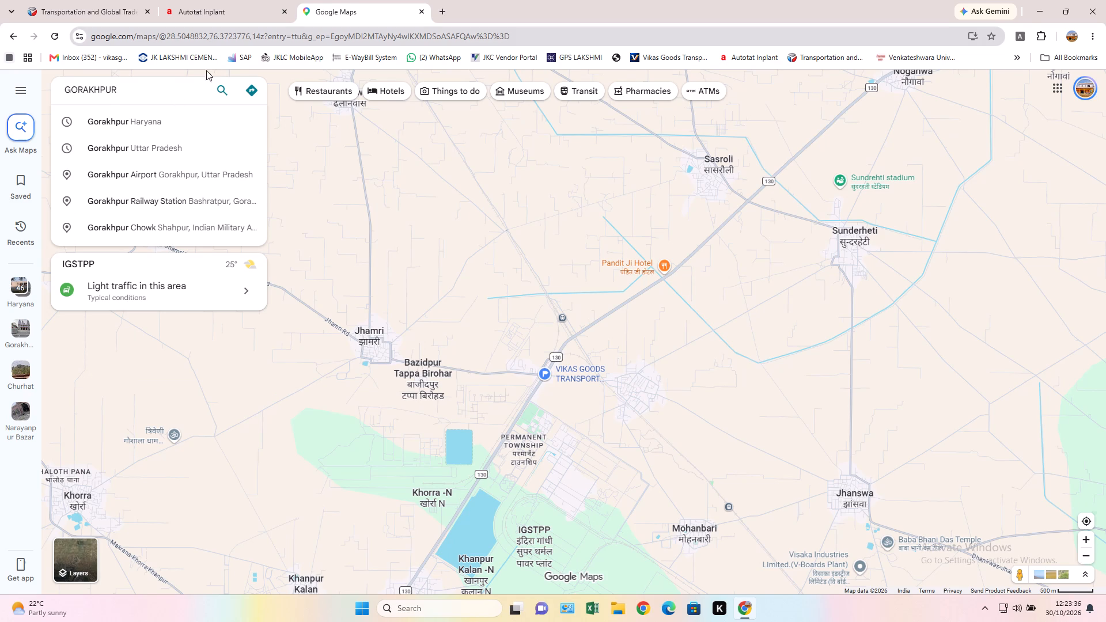
click(185, 127)
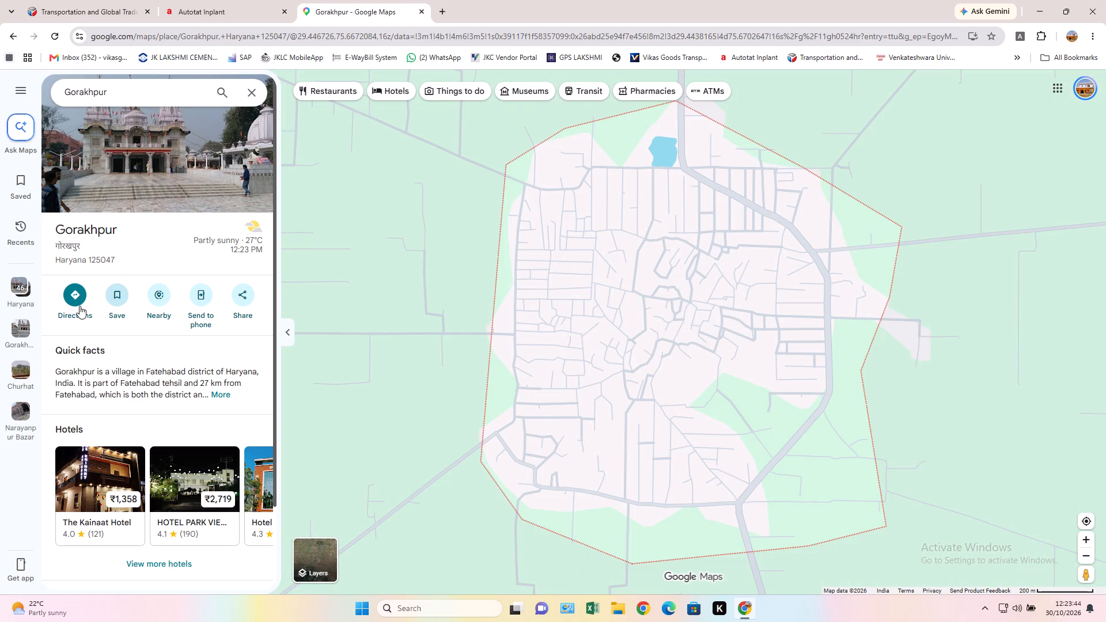
Get directions from Jharli, Haryana to Gorakhpur, Haryana and examine the route around the destination.
click(72, 293)
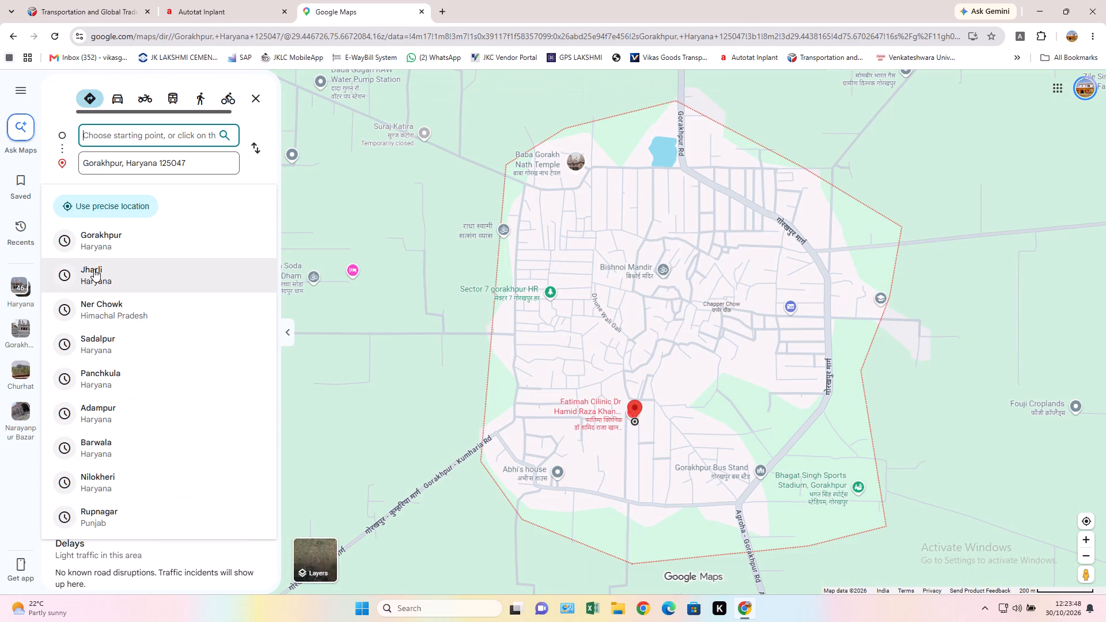
click(94, 269)
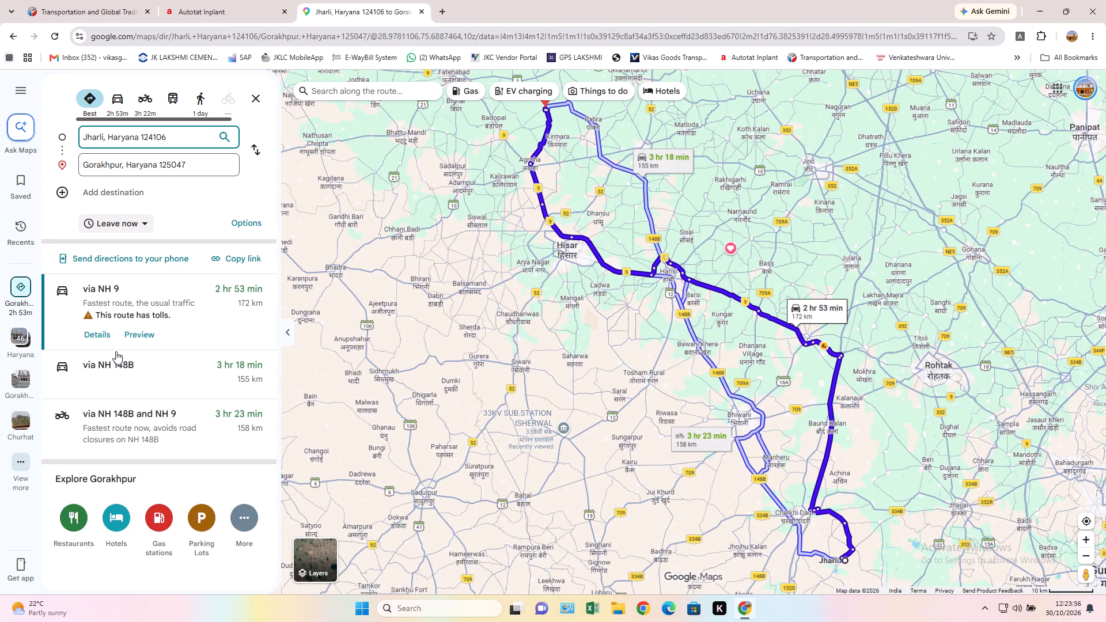
drag(552, 285, 540, 384)
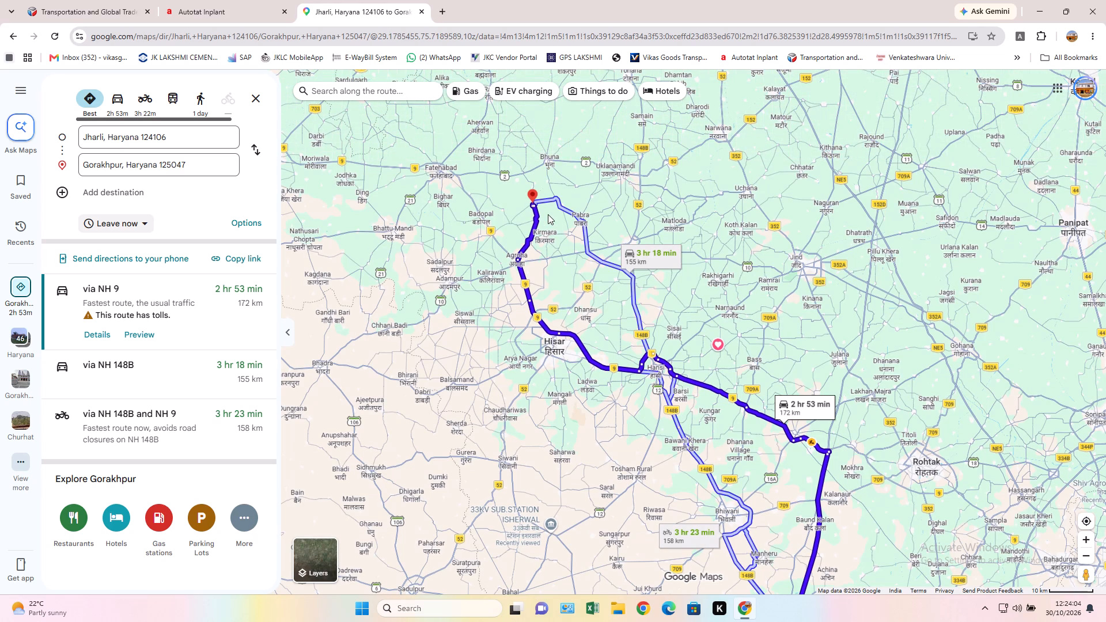
scroll(548, 214, up, 3)
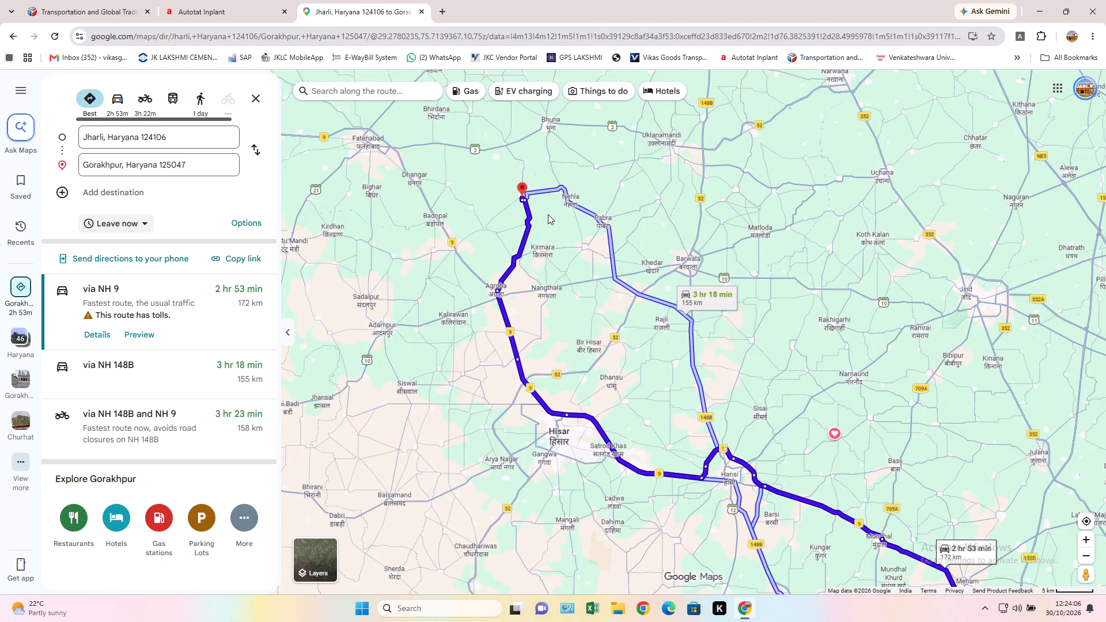
Select the route via NH 148B and NH 9 and examine it over the whole distance from Gorakhpur to Jharli.
scroll(548, 214, down, 2)
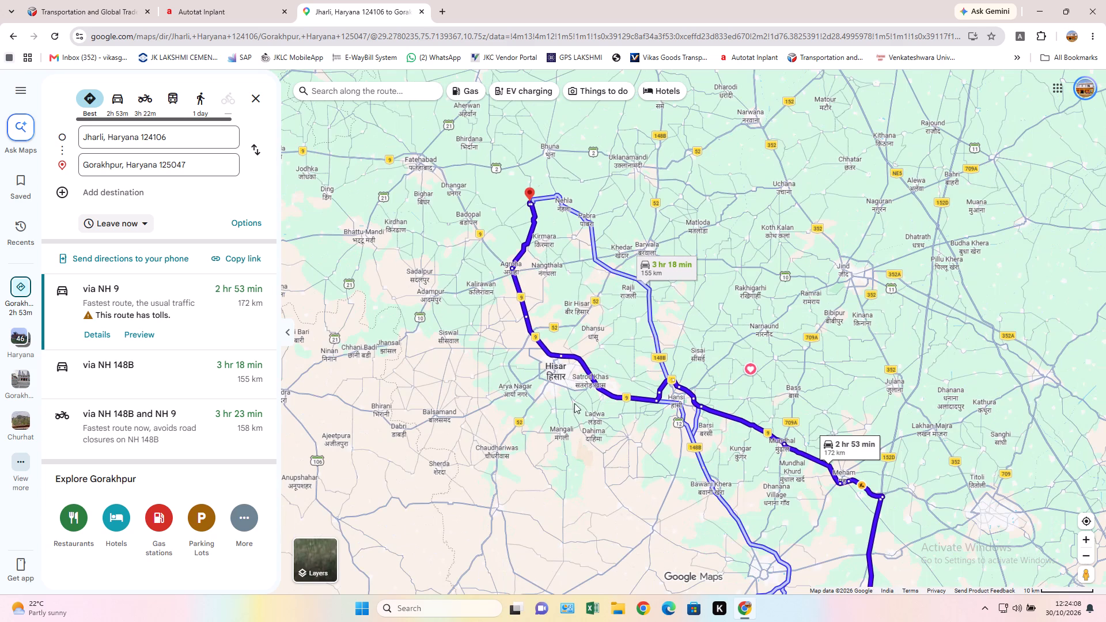
click(700, 461)
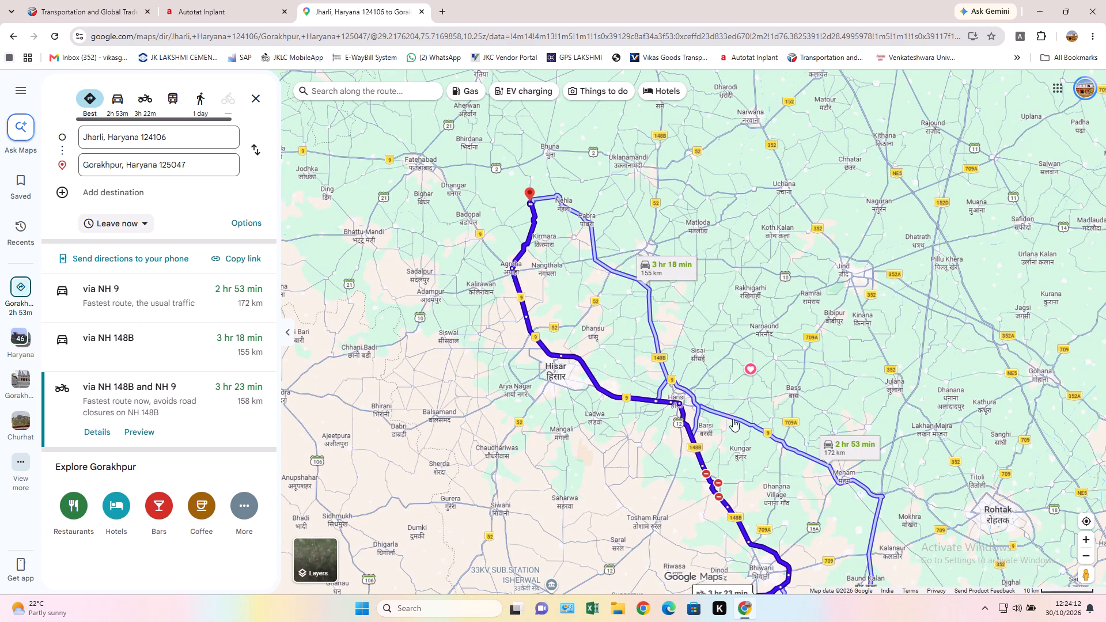
drag(749, 472, 717, 335)
scroll(717, 335, down, 3)
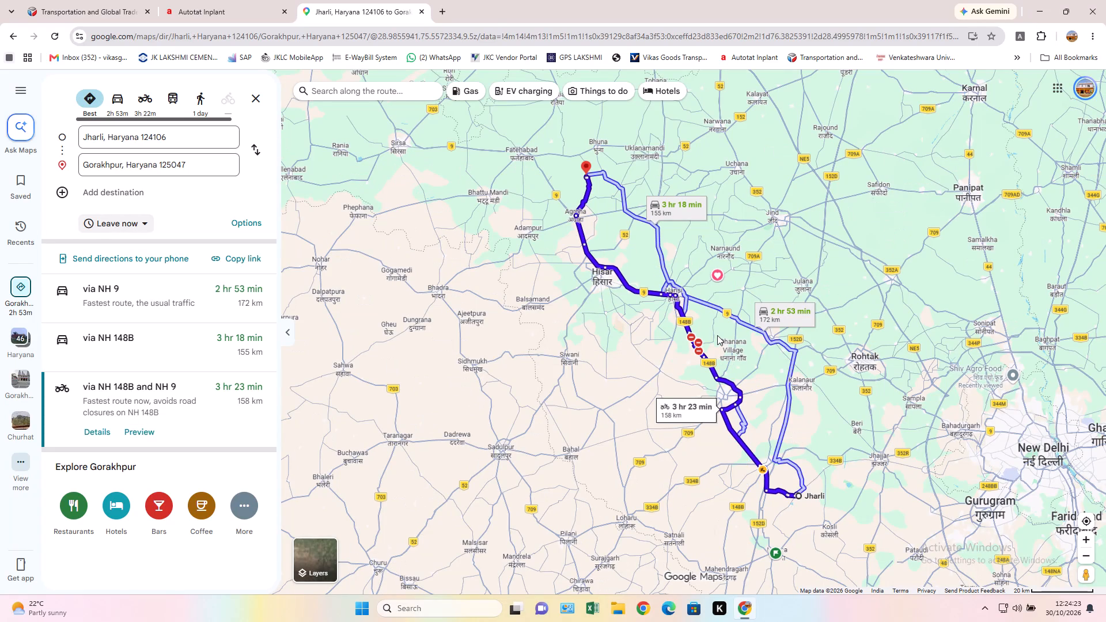
Return to the Autoplant auction order list and review the Shiv Goraksh Agro Food order for Gorakhpur.
click(228, 10)
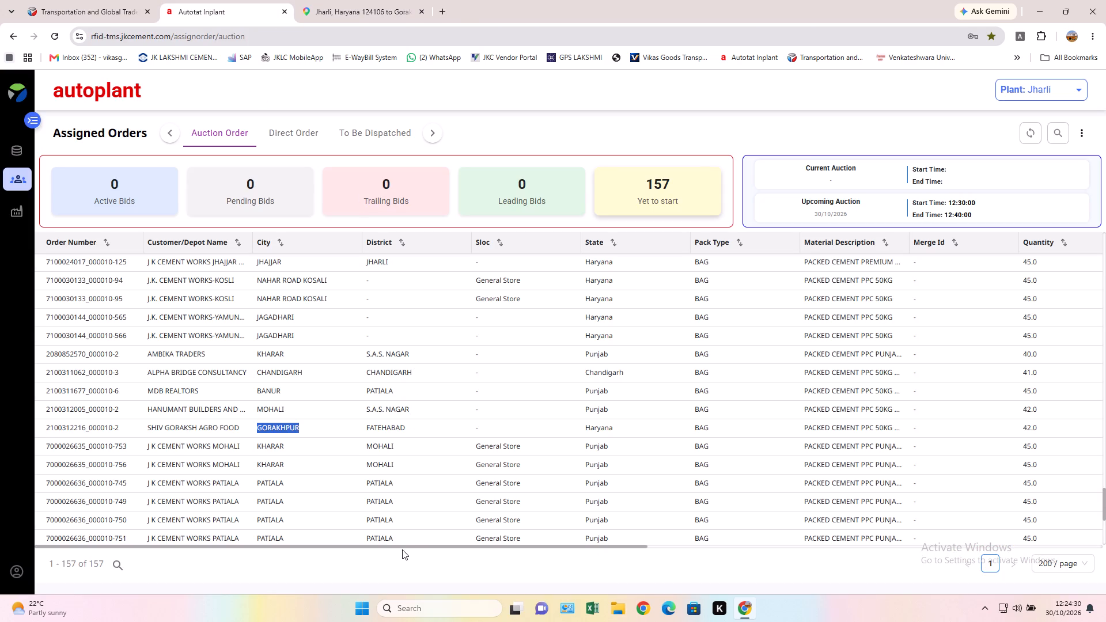
click(453, 430)
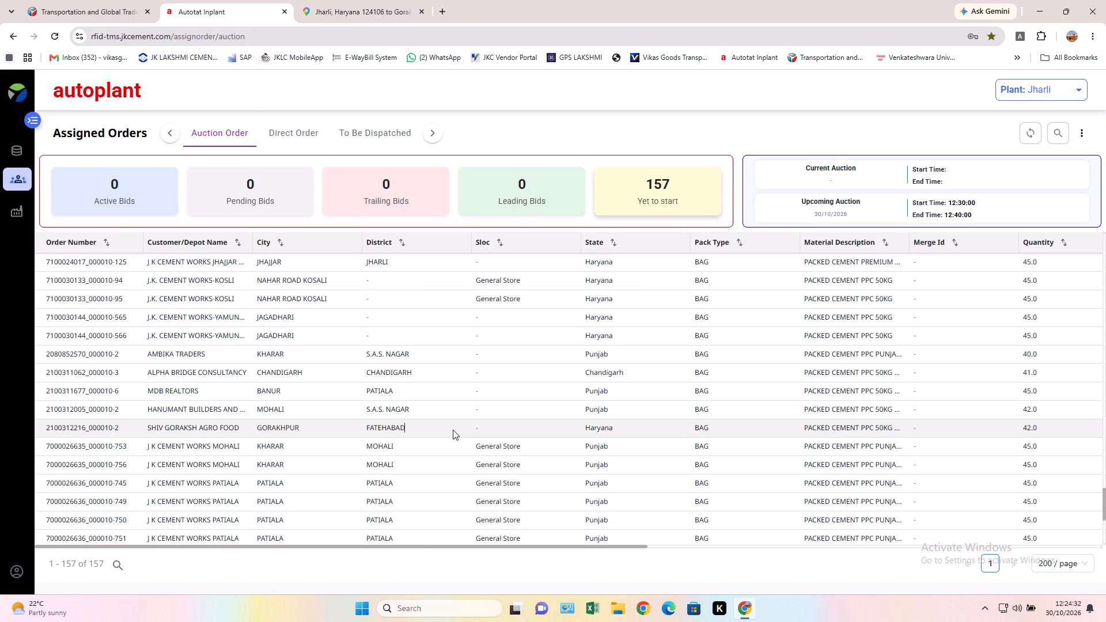
click(453, 430)
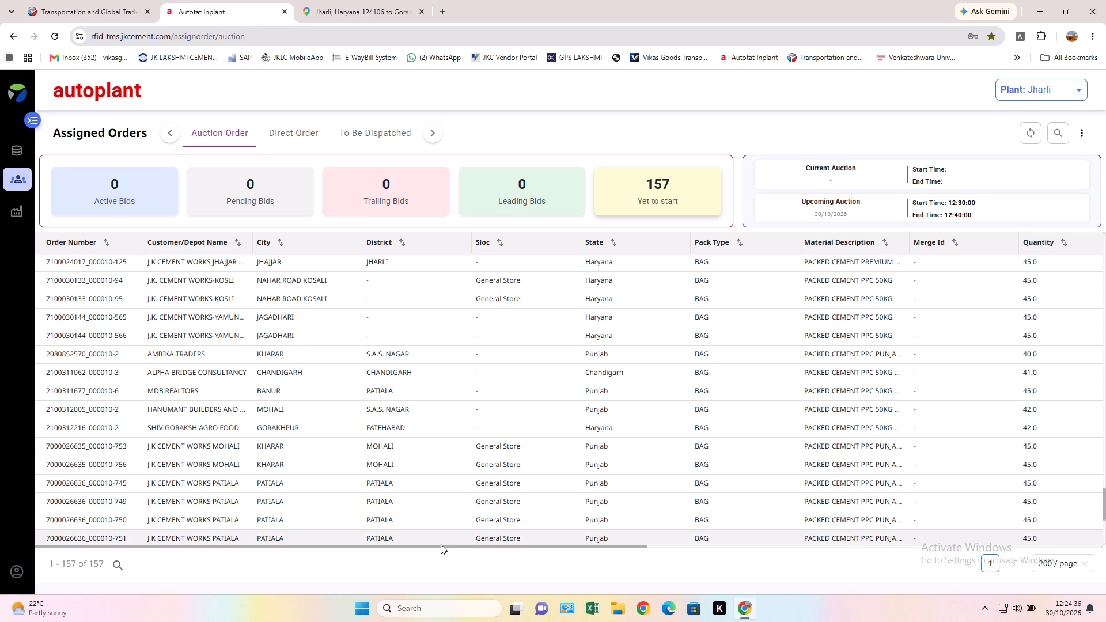
drag(442, 545, 460, 549)
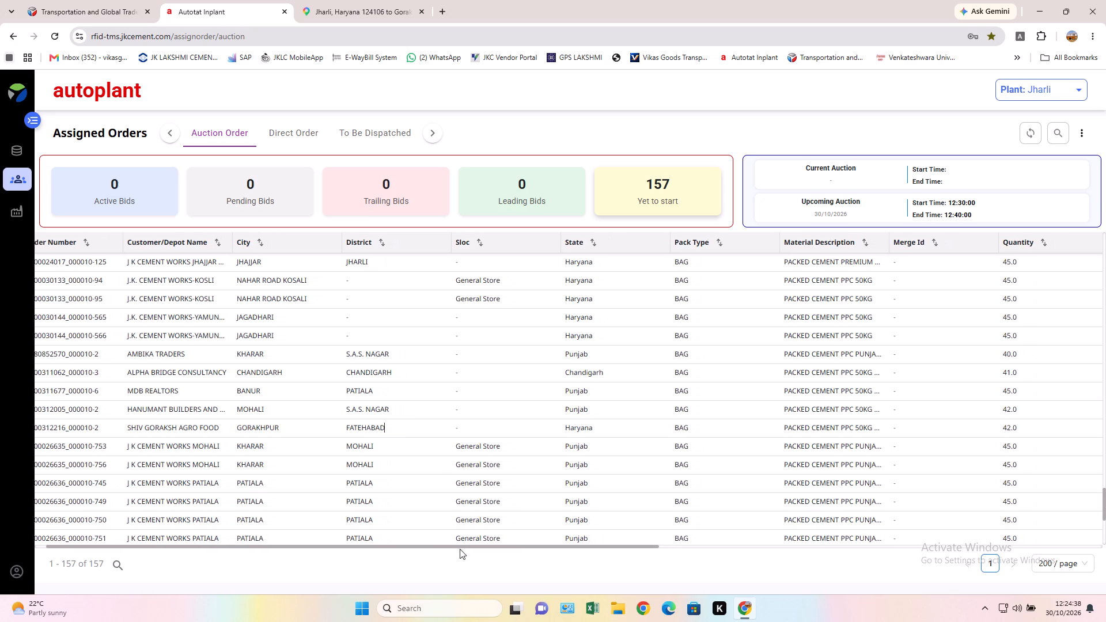
drag(460, 549, 399, 544)
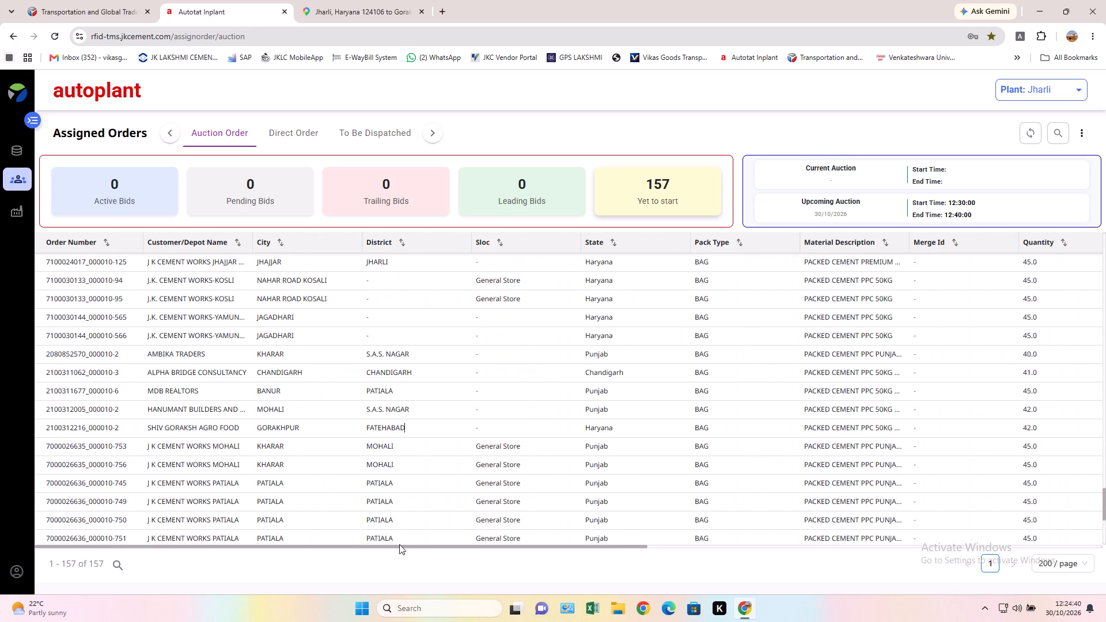
drag(399, 544, 310, 521)
right_drag(341, 526, 310, 521)
click(287, 564)
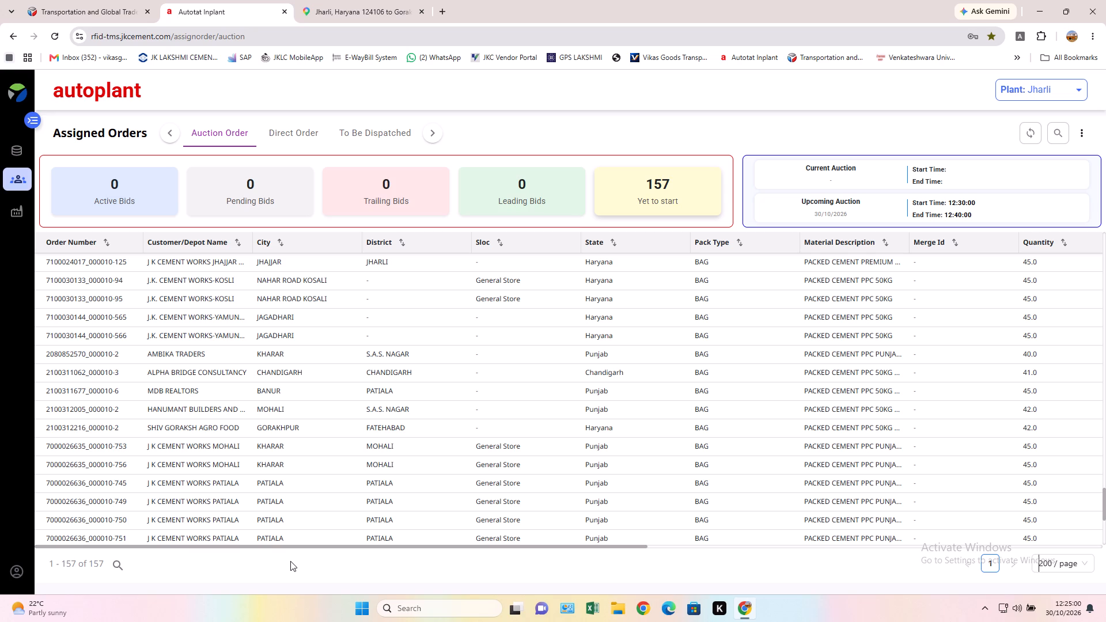
Open the in-page text search on the auction order list.
key(F3)
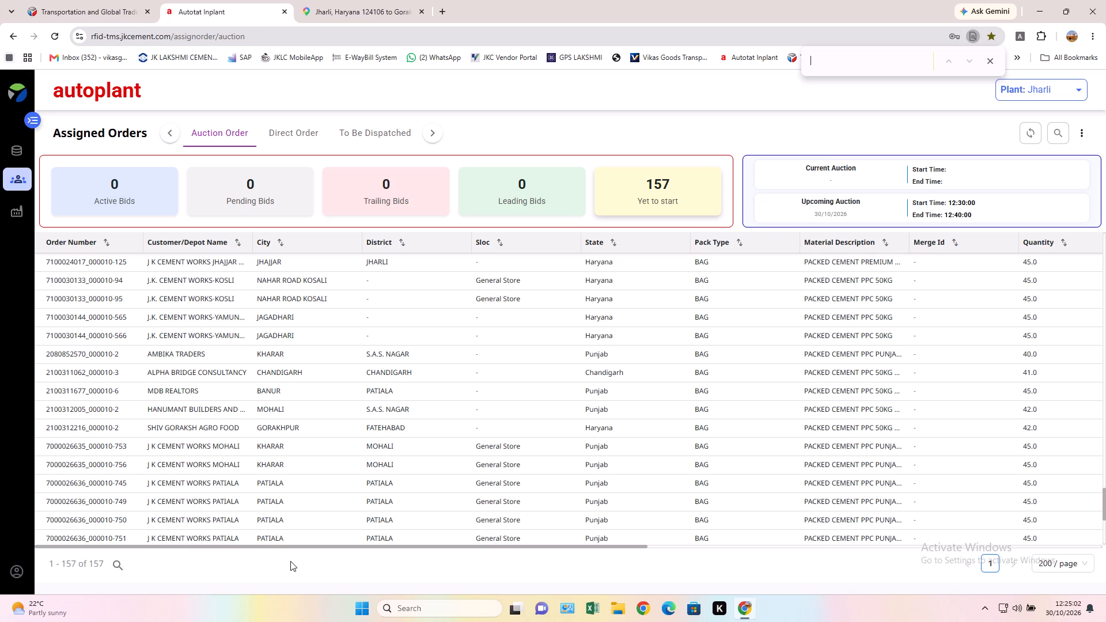
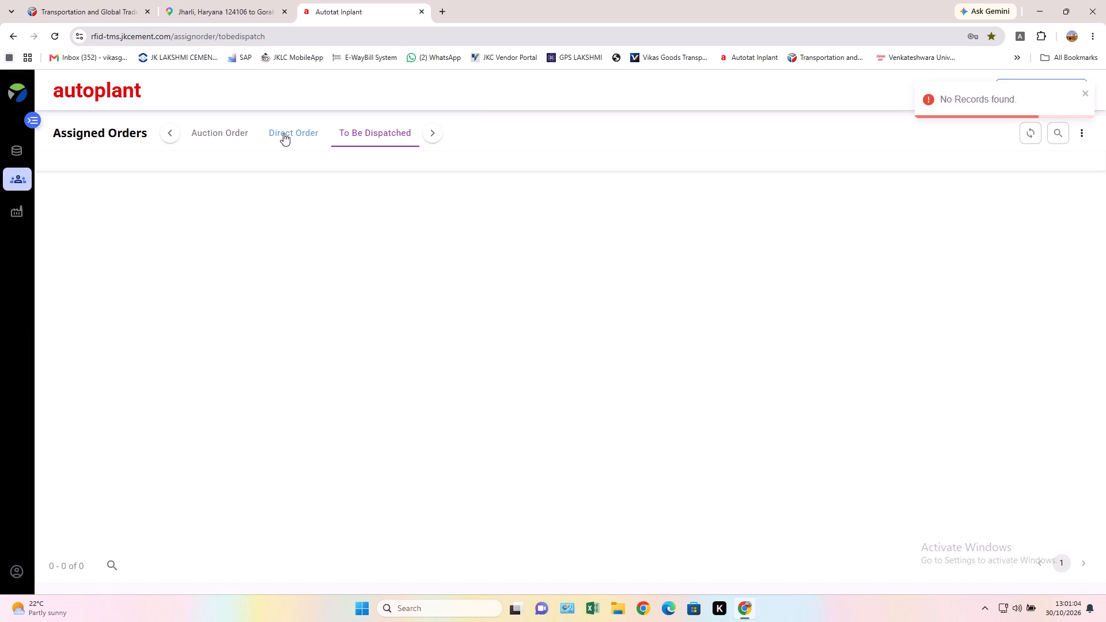
Return to the Auction Order list, show its Pending Bids and set it to 200 orders per page.
click(190, 132)
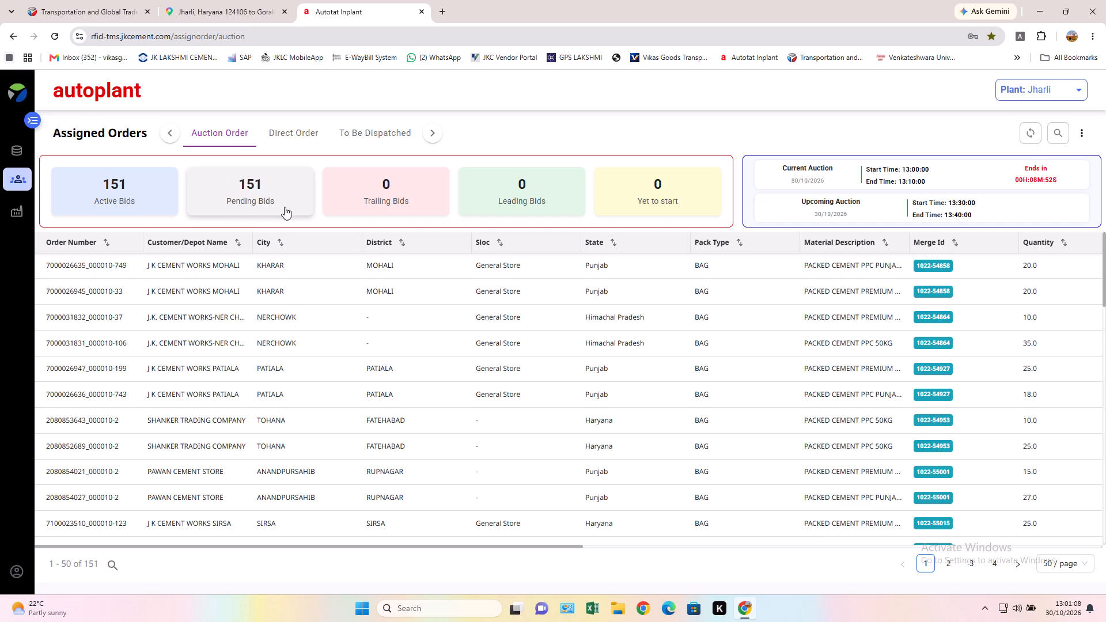
click(285, 187)
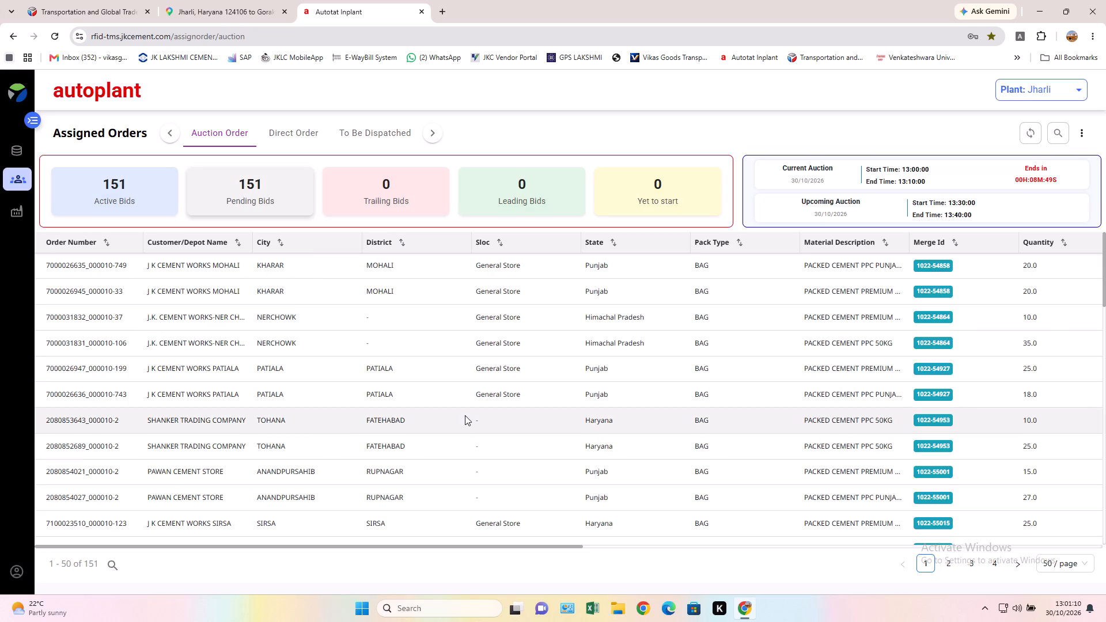
click(1067, 564)
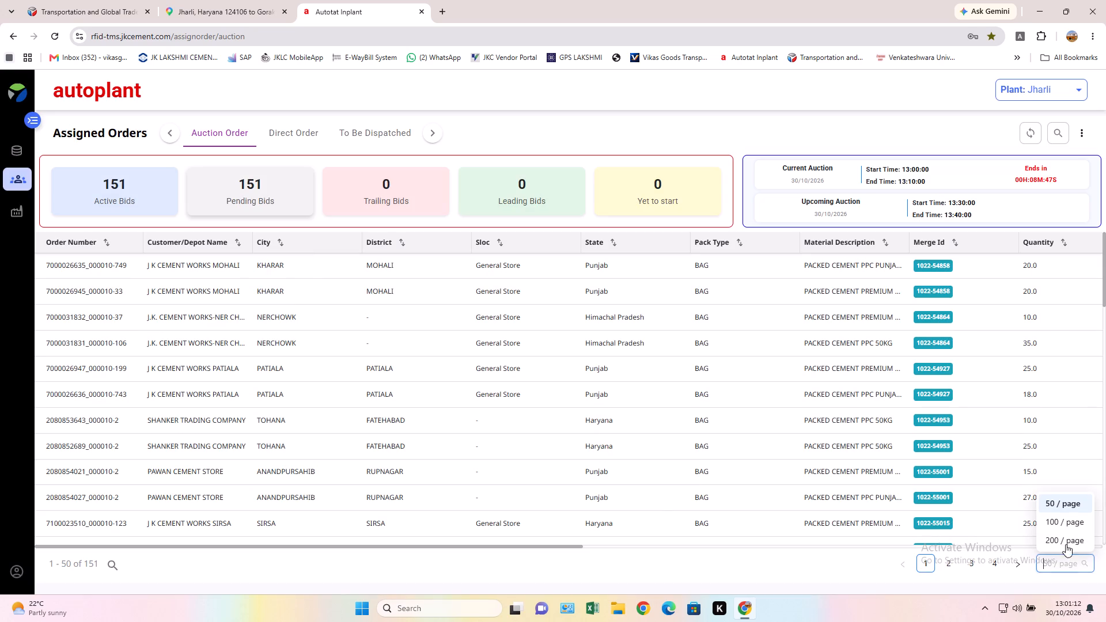
click(1064, 537)
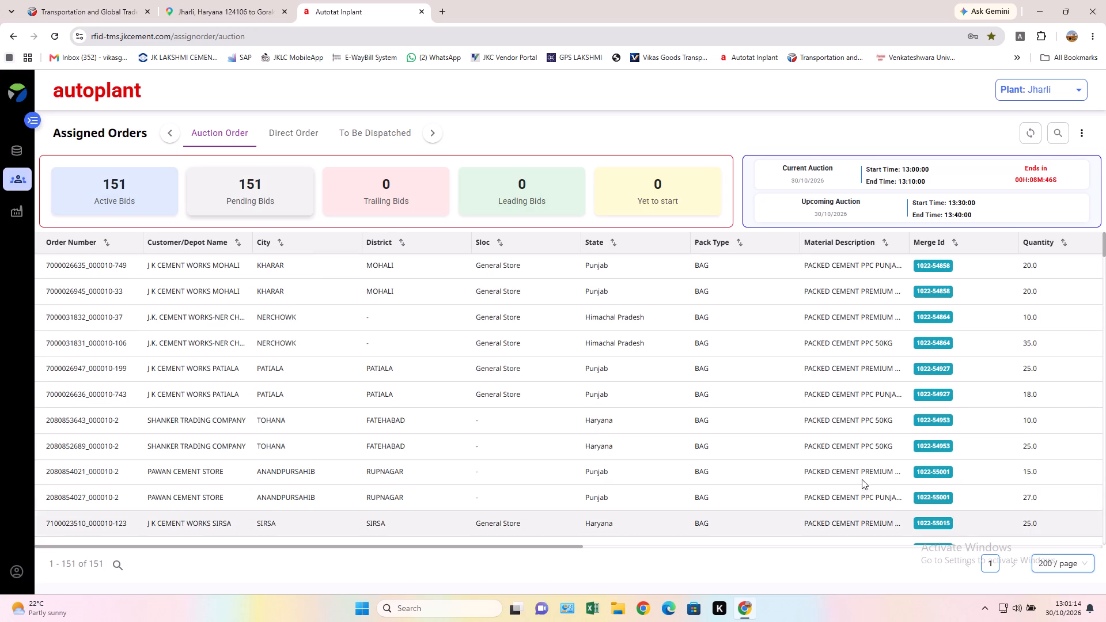
Look through the pending auction orders as far as the Haryana depots and examine their dedicated order freight.
scroll(470, 373, down, 8)
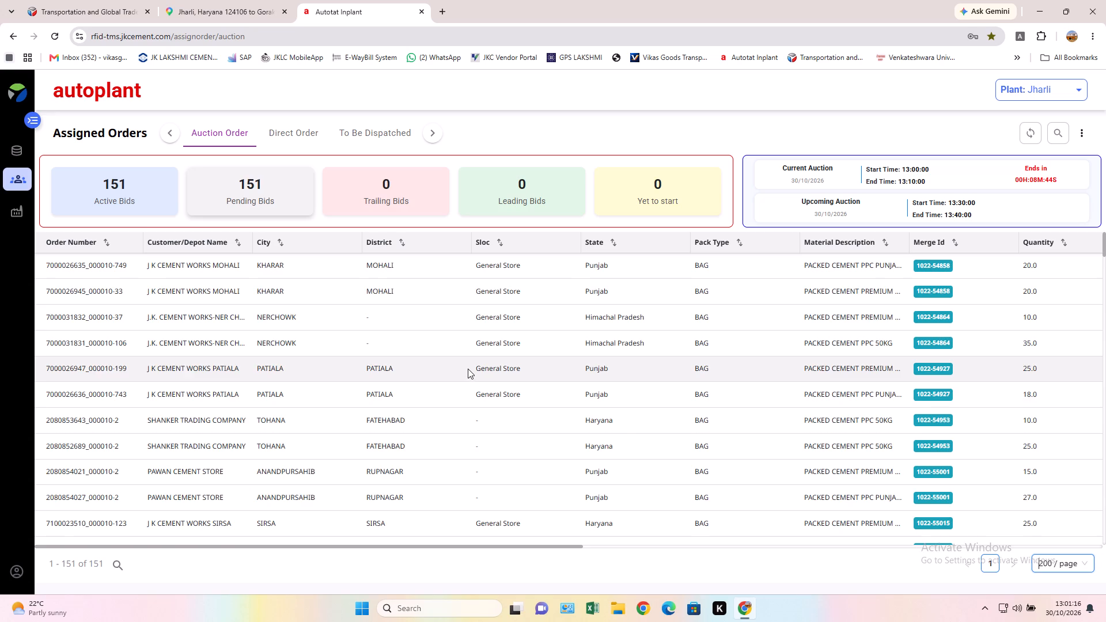
scroll(468, 369, down, 6)
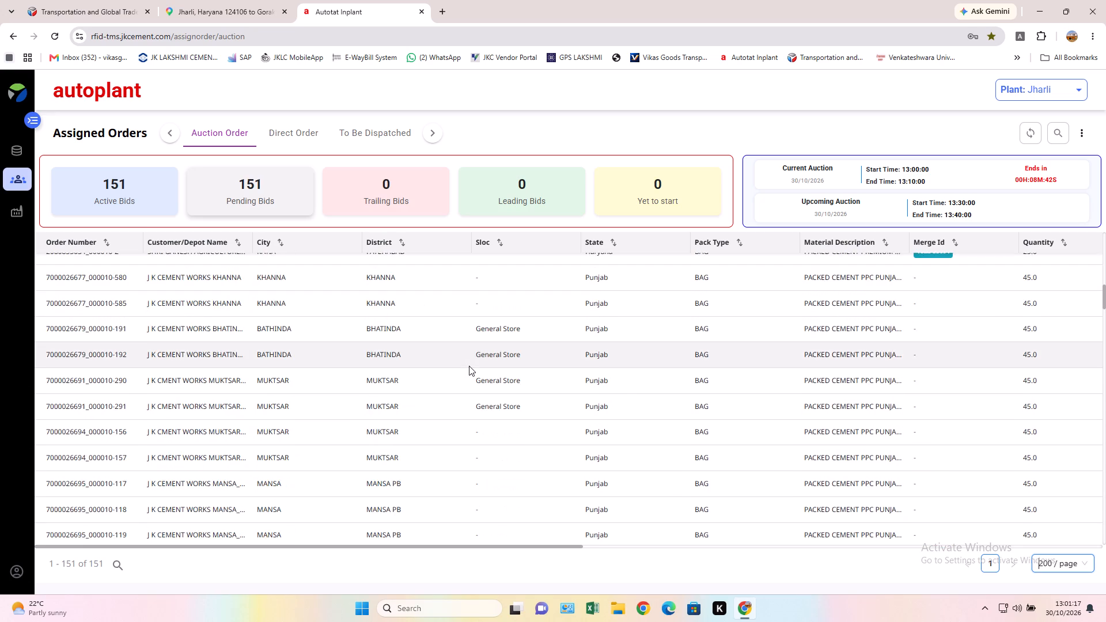
scroll(469, 366, down, 16)
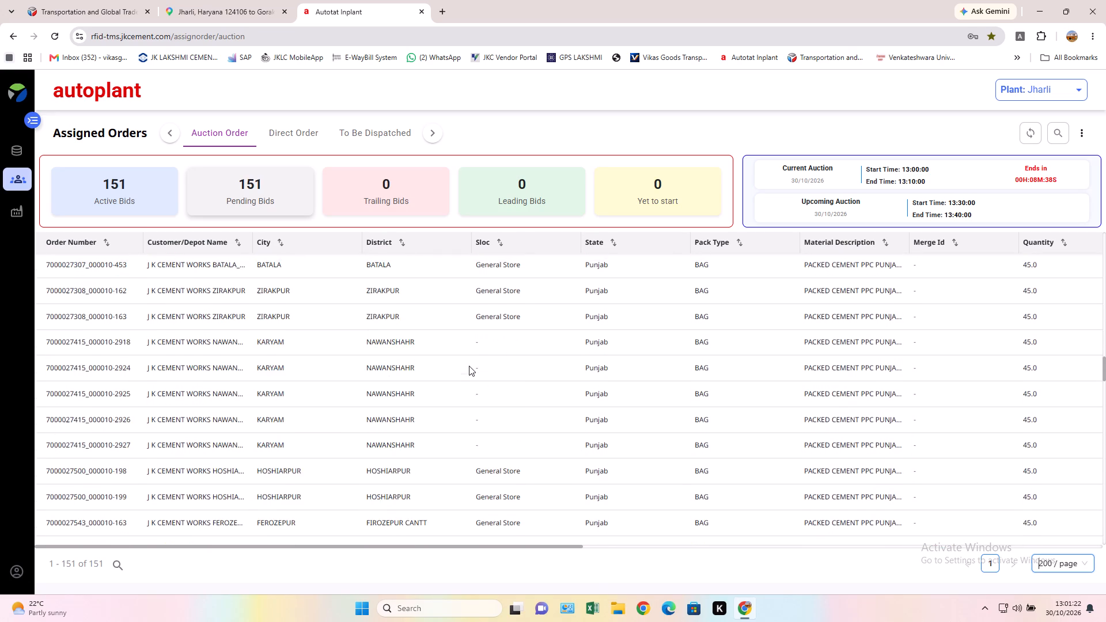
scroll(469, 366, down, 10)
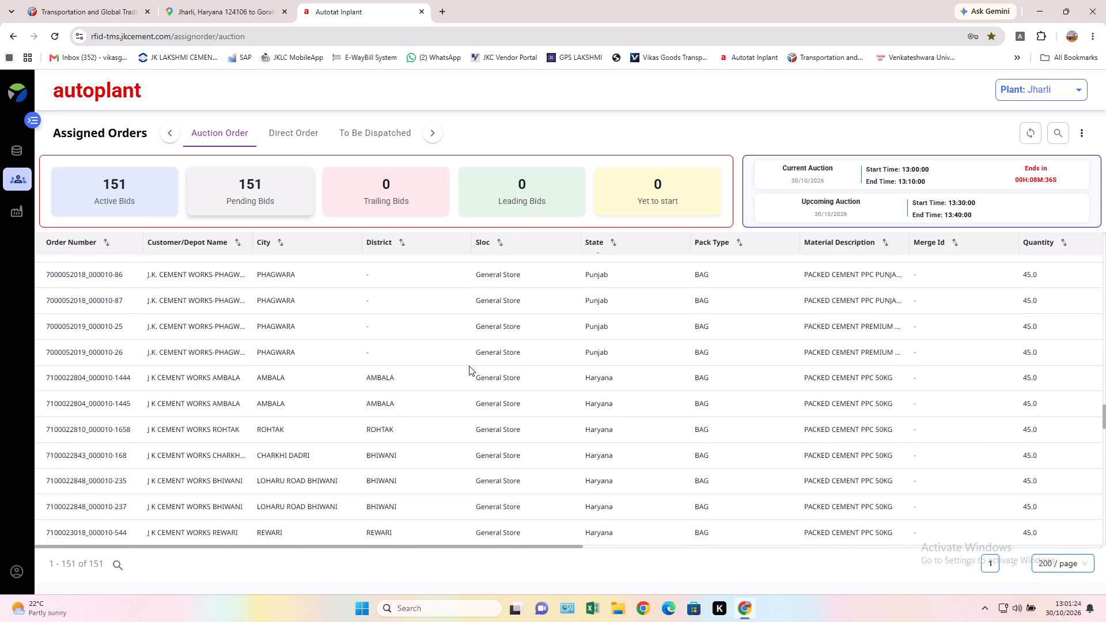
scroll(469, 366, down, 3)
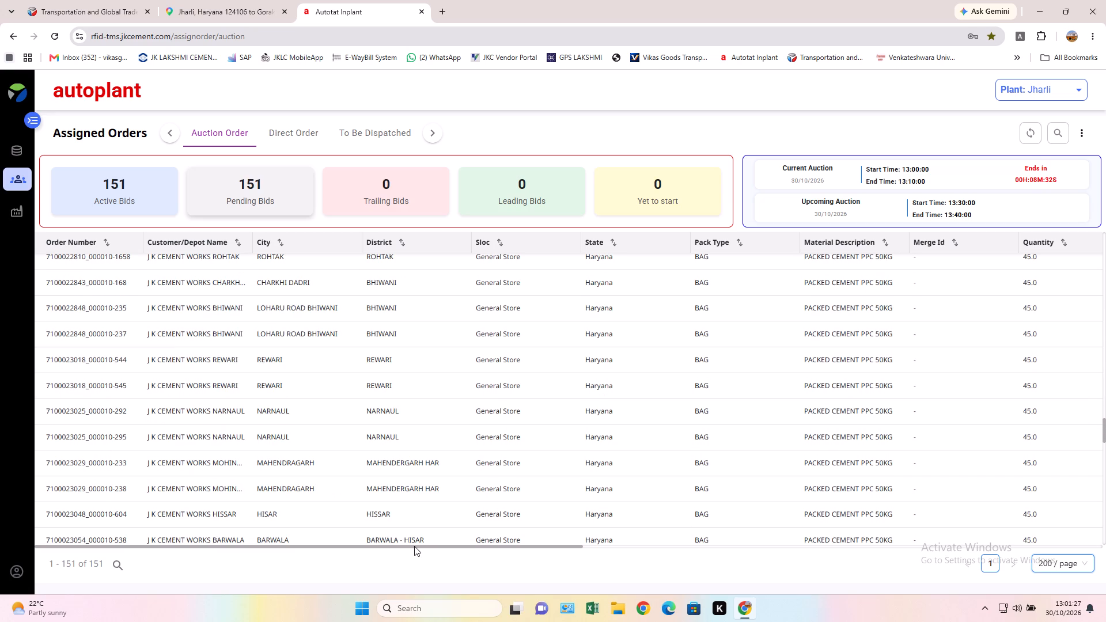
drag(414, 546, 535, 590)
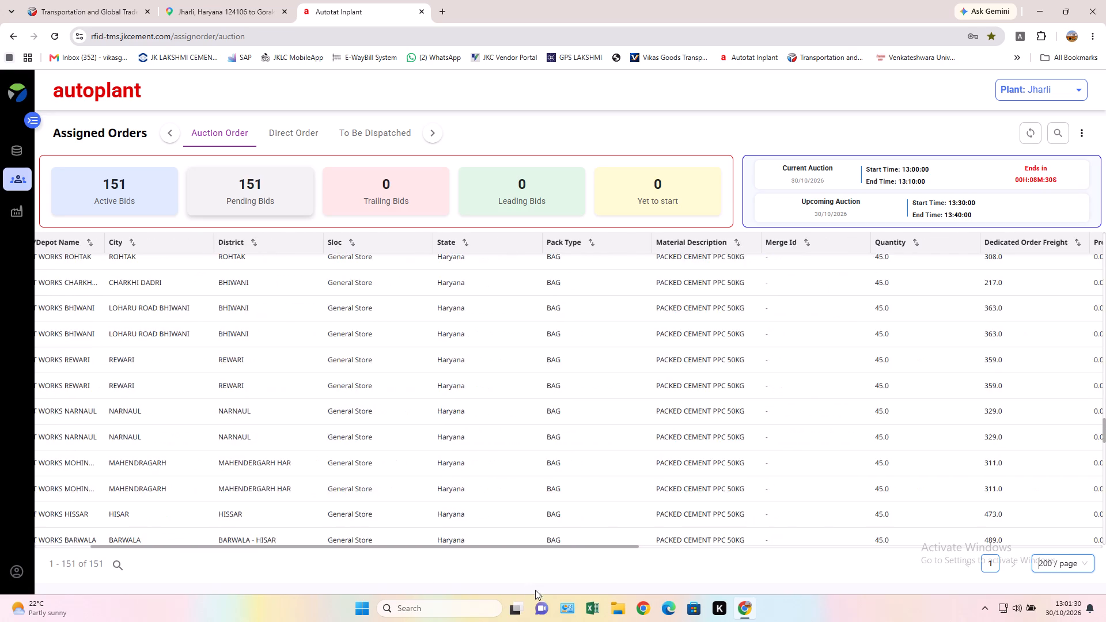
drag(535, 590, 889, 621)
click(983, 363)
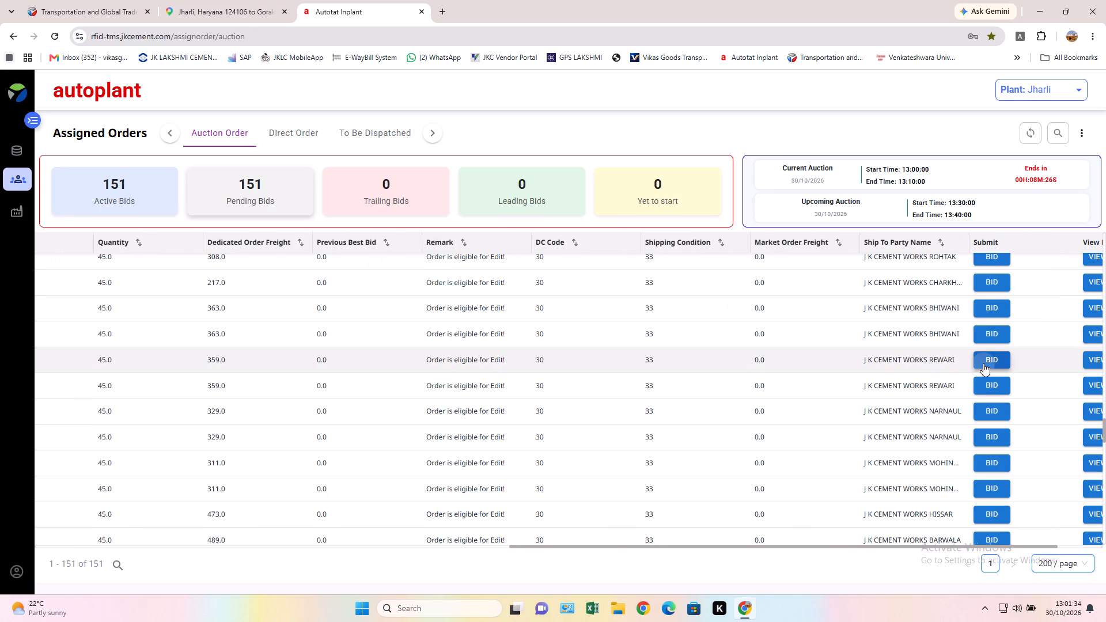
click(675, 346)
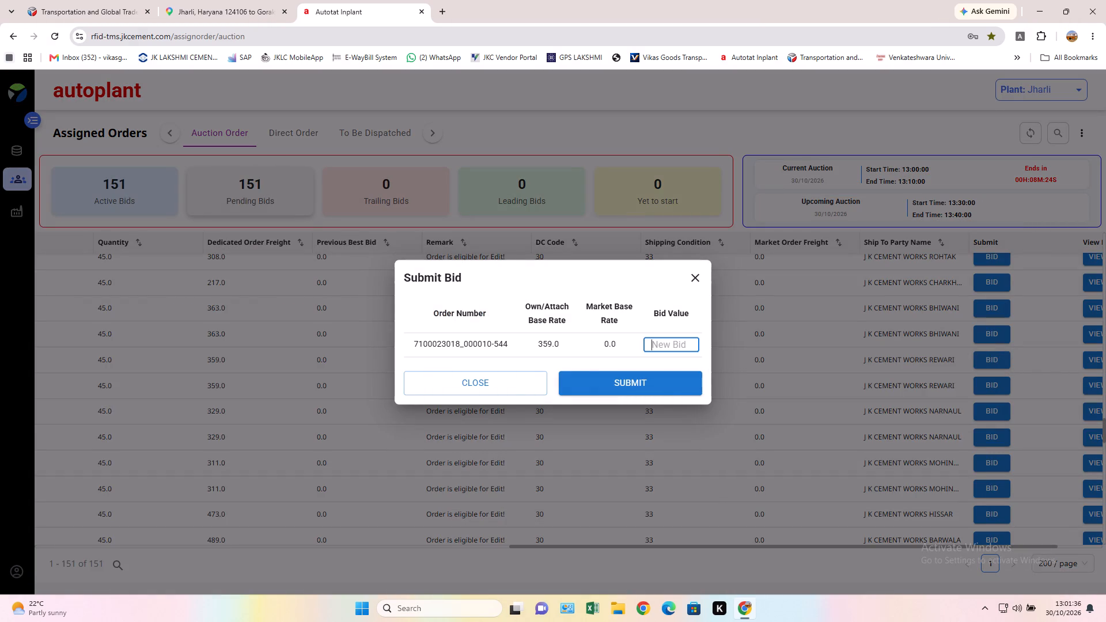
text(359)
click(666, 378)
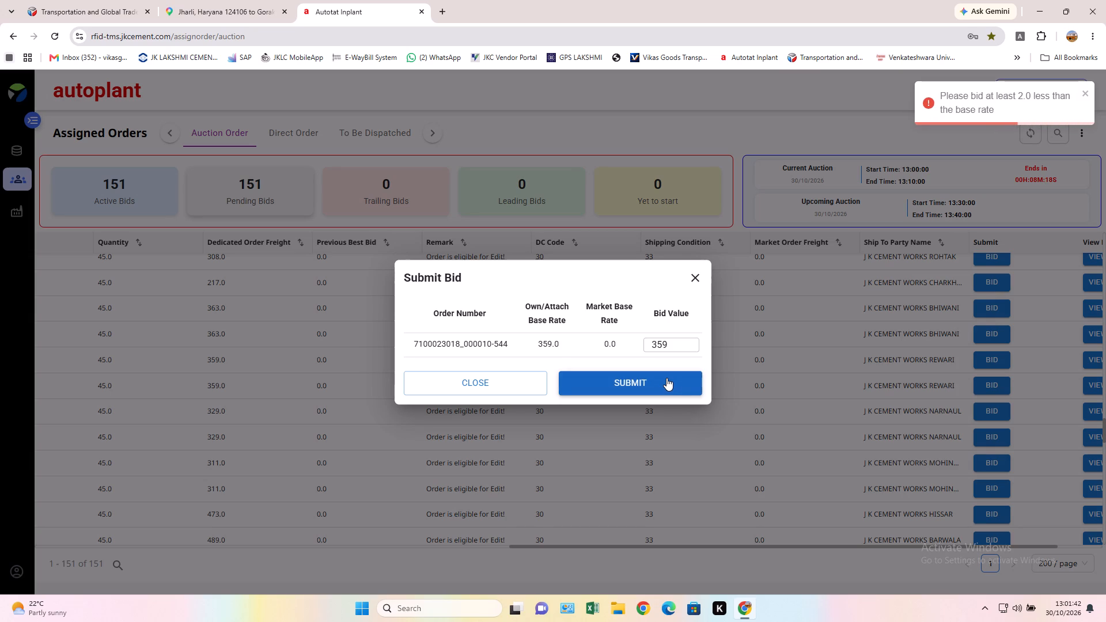
click(668, 343)
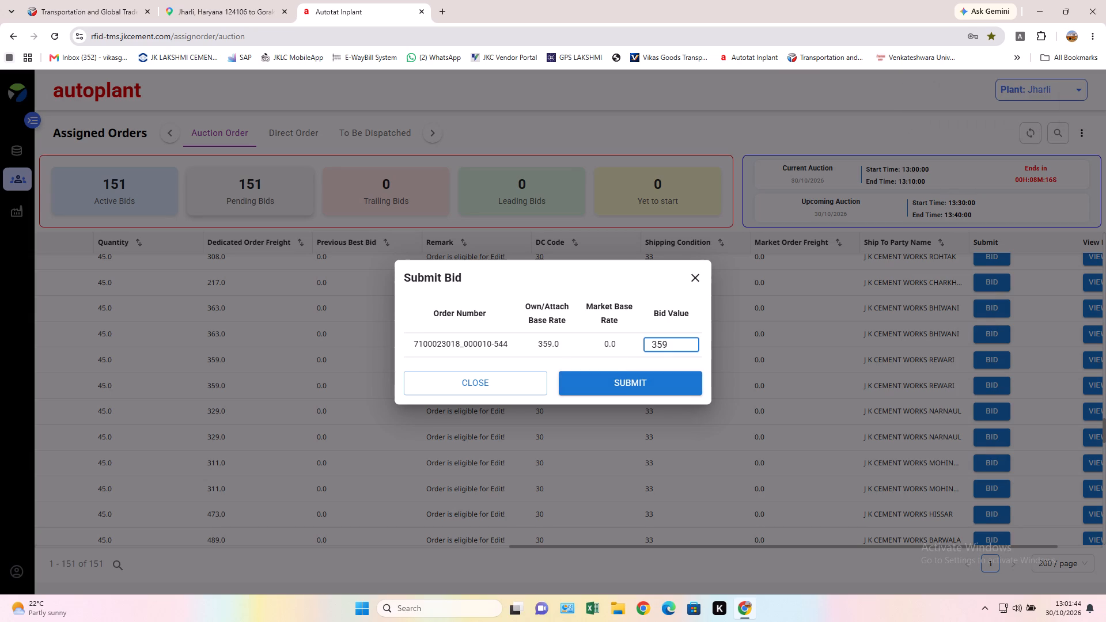
key(BackSpace)
key(7)
click(660, 389)
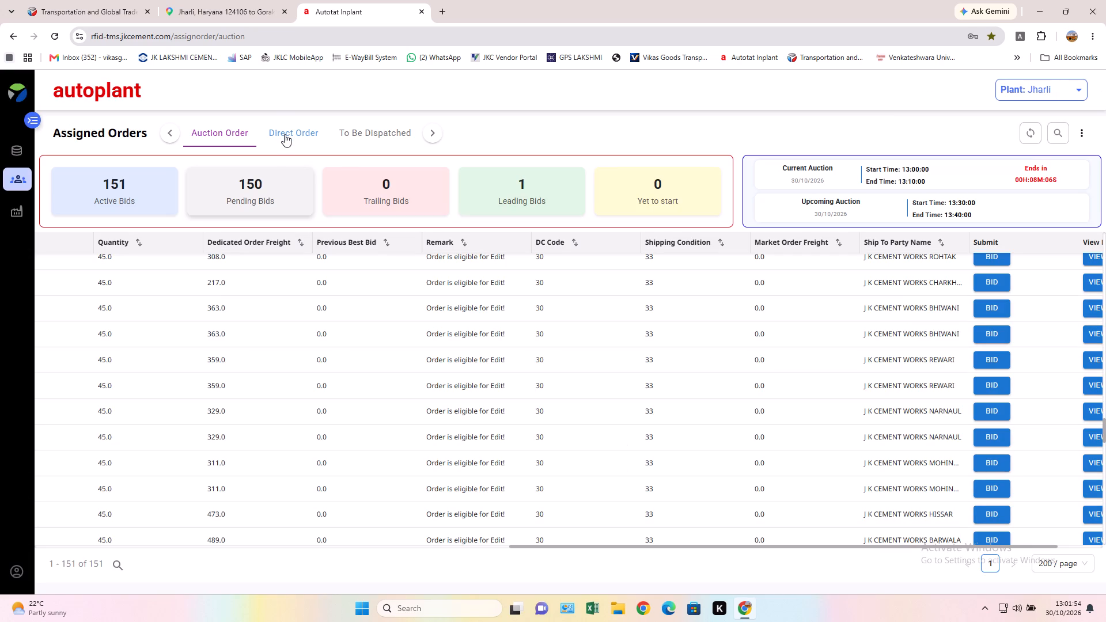
Switch to the JKLC-OTM portal, reopen it in a fresh browser tab and run the E-bidding Tender search.
click(64, 8)
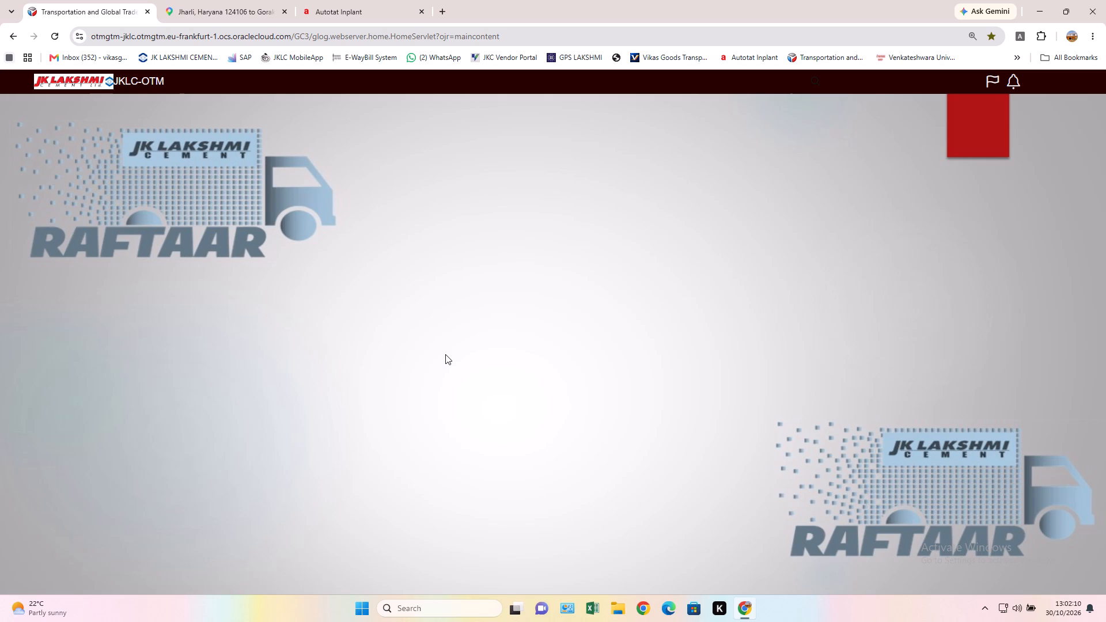
click(147, 10)
click(306, 9)
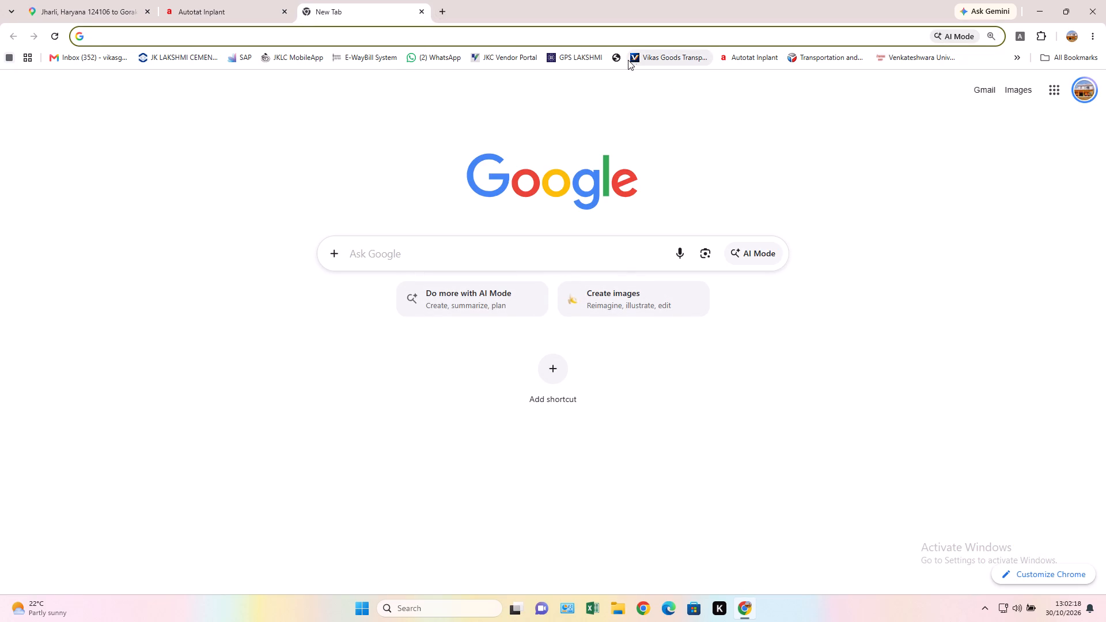
click(812, 59)
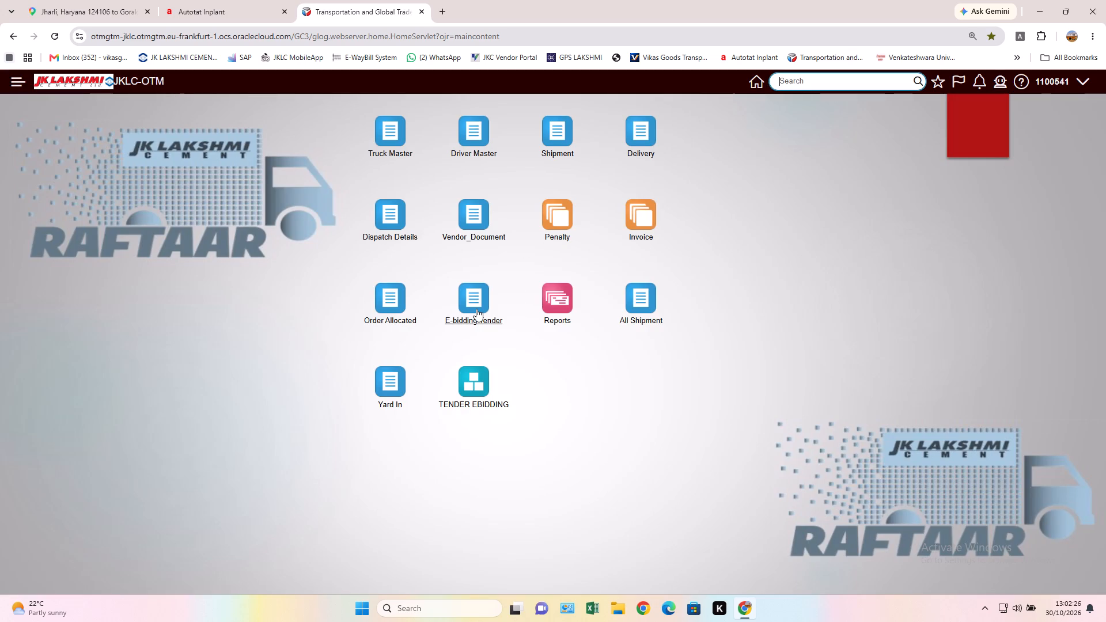
click(478, 298)
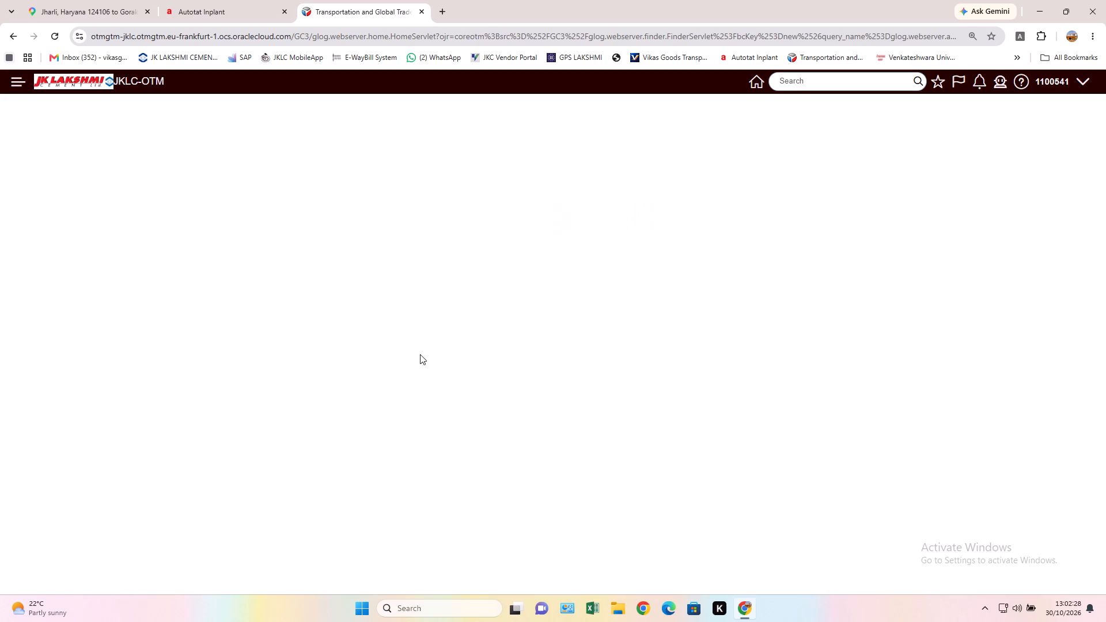
click(24, 581)
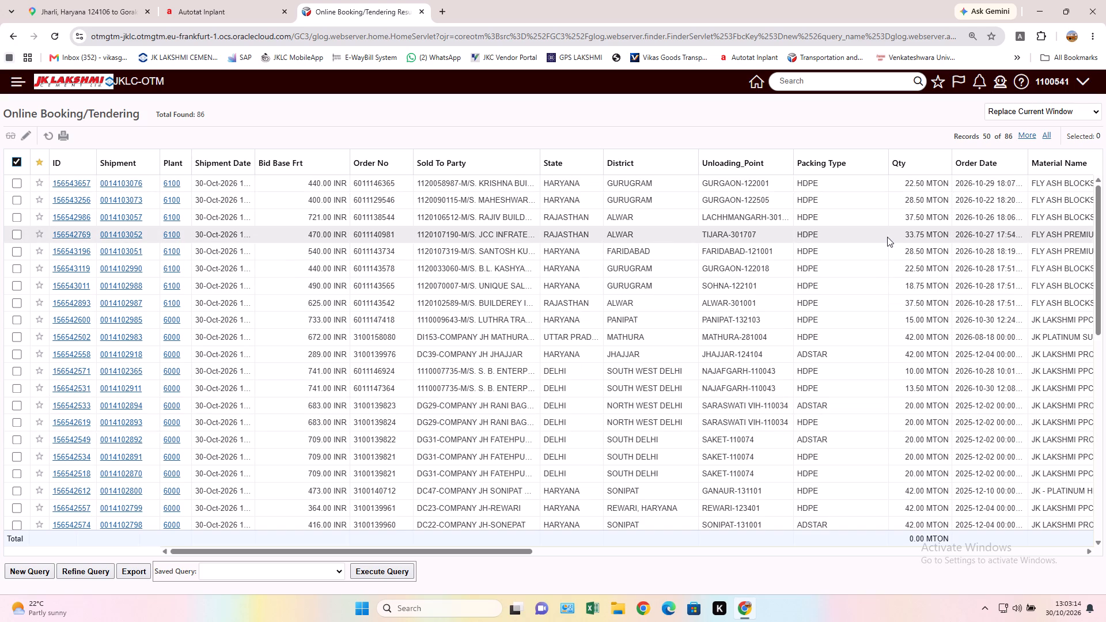
Load all records of the Online Booking/Tendering results and sort them by ascending quantity.
click(1046, 134)
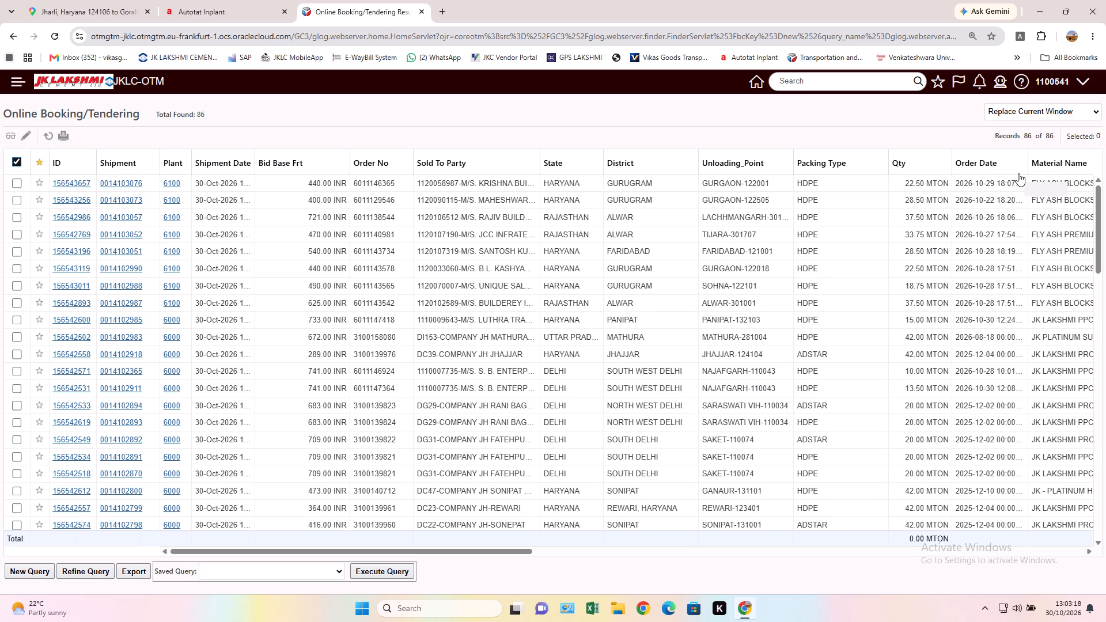
click(934, 160)
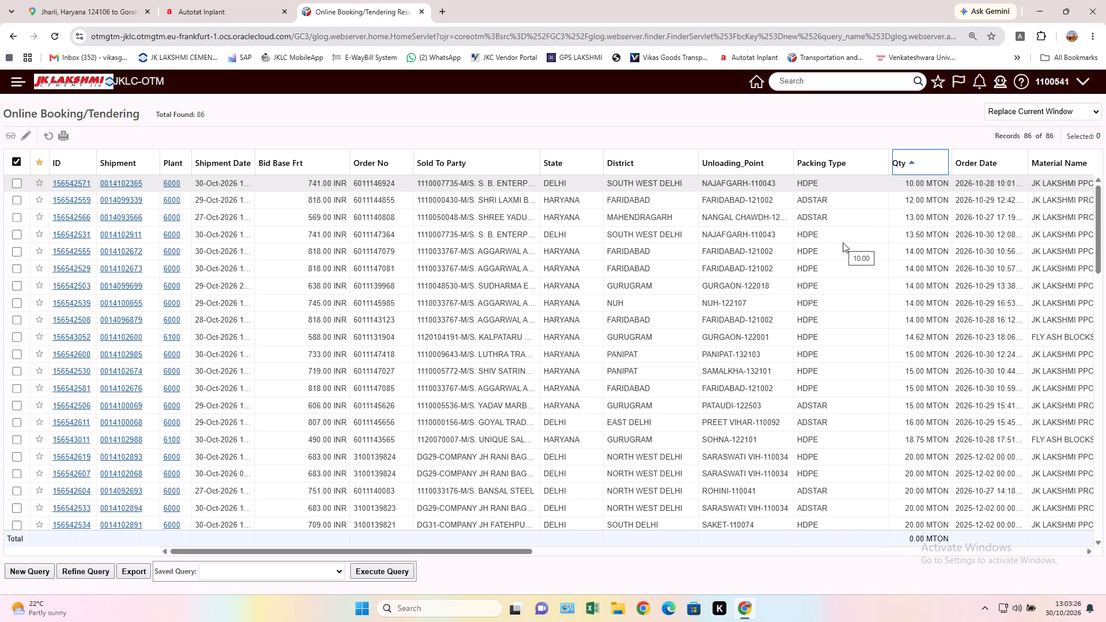
Look through the tender results down to the 42 MTON shipments, checking their destinations and base freight.
scroll(846, 403, down, 13)
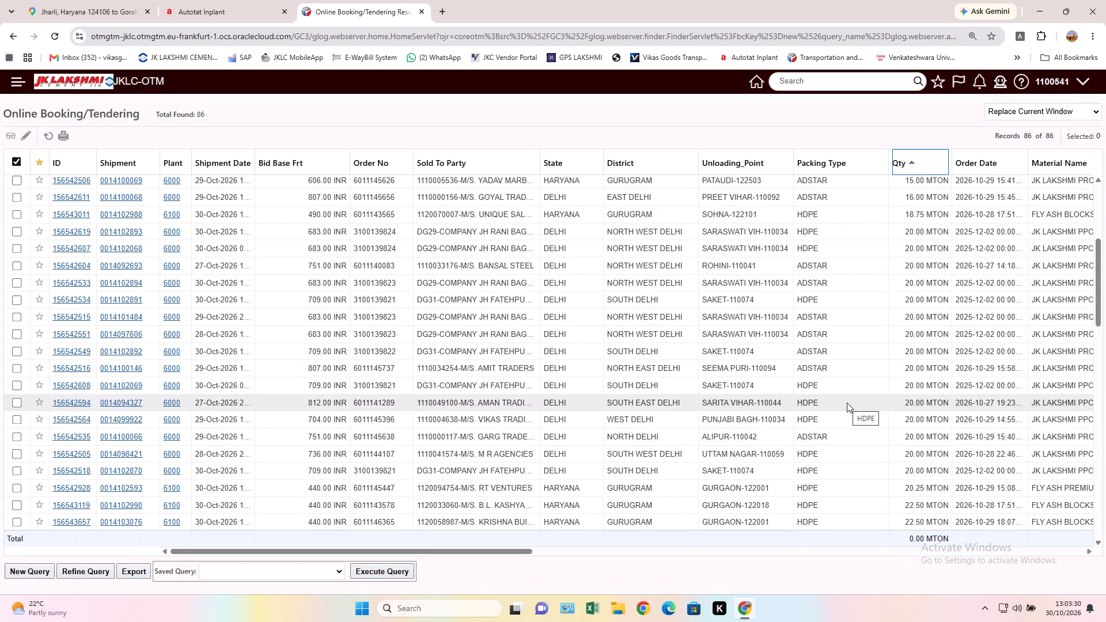
scroll(847, 403, down, 15)
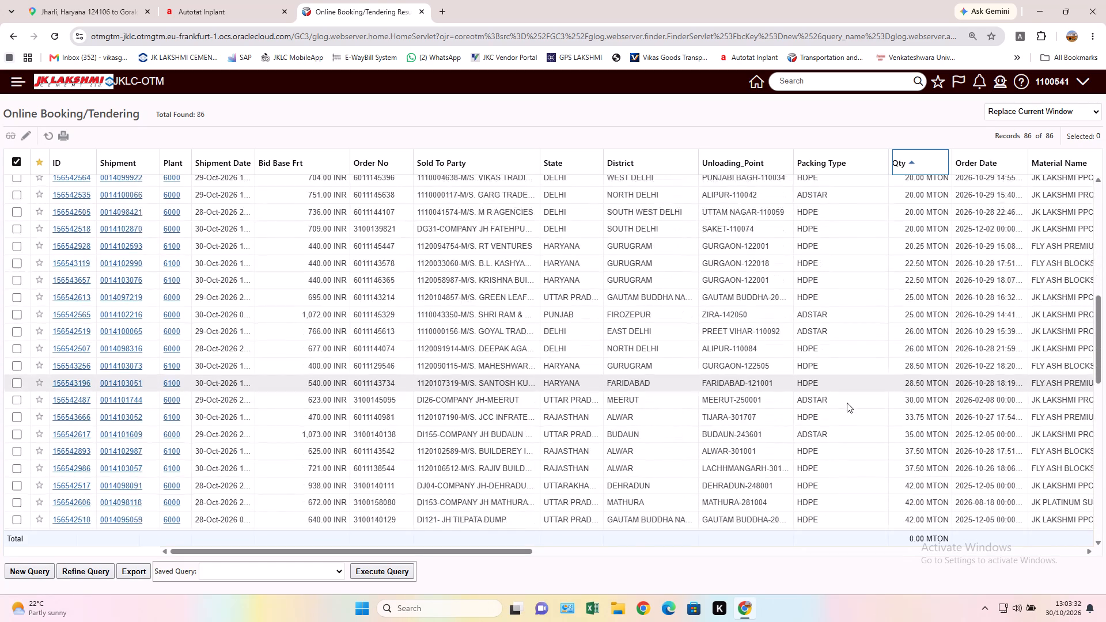
scroll(847, 403, down, 10)
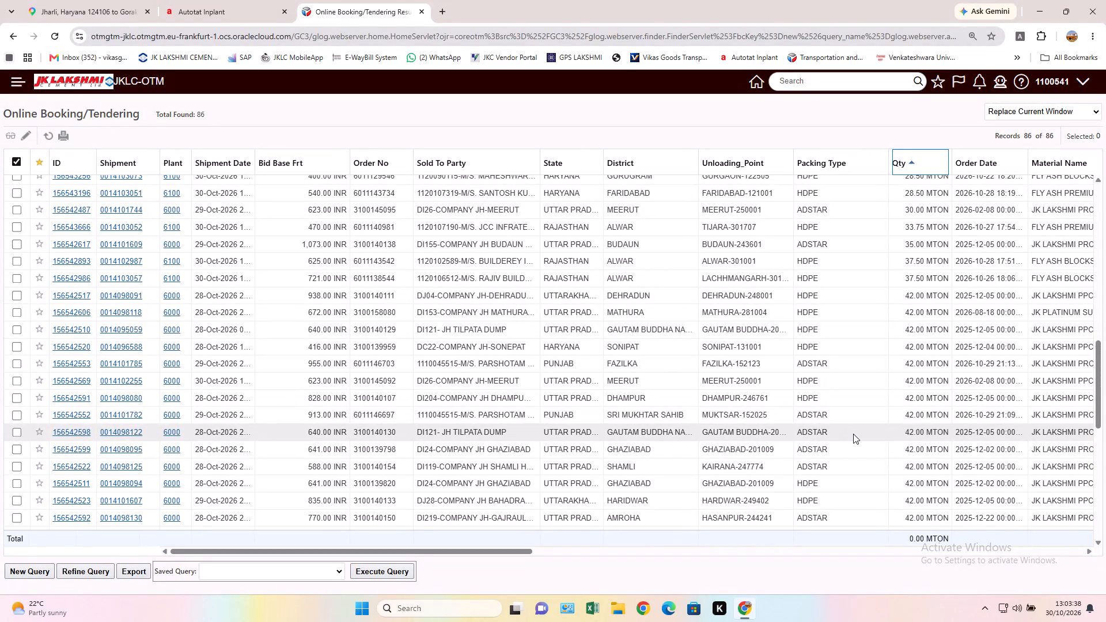
scroll(853, 434, down, 4)
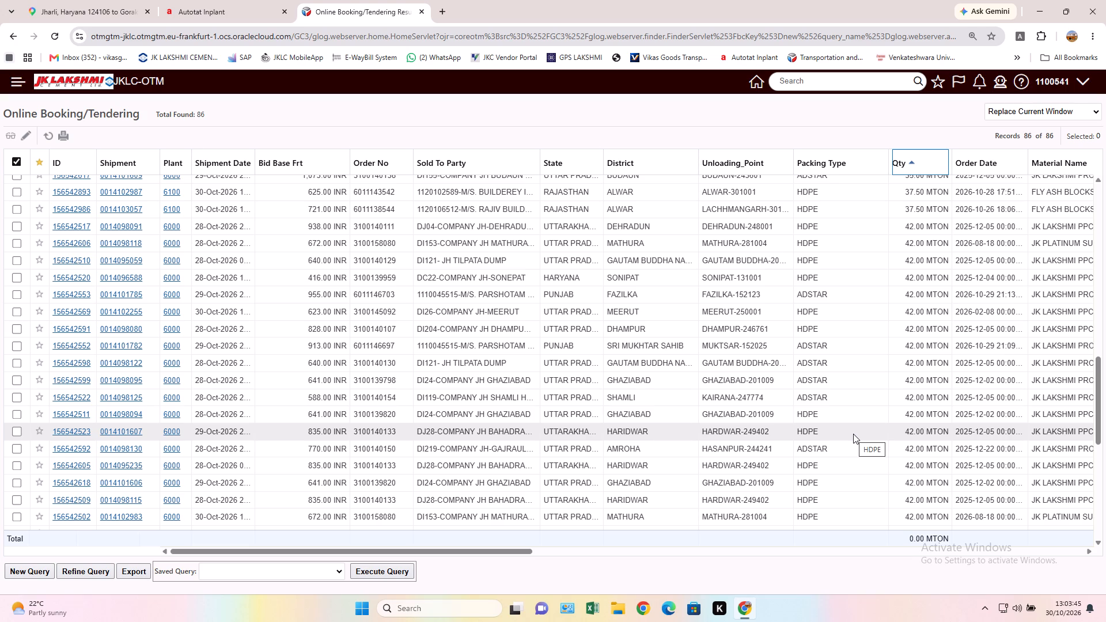
scroll(853, 434, down, 2)
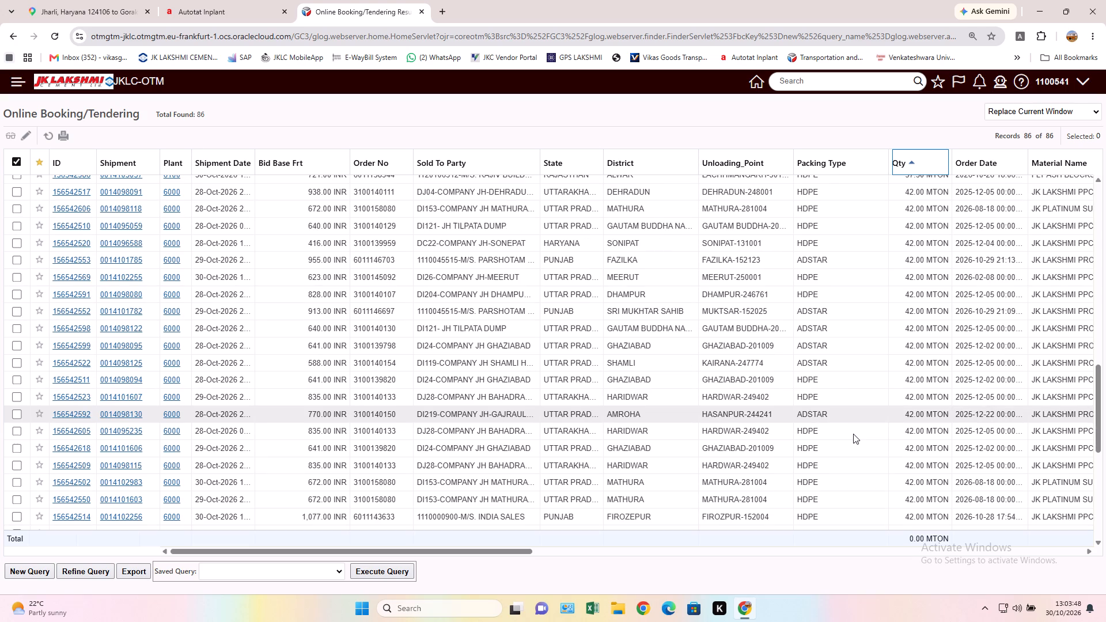
scroll(853, 434, down, 4)
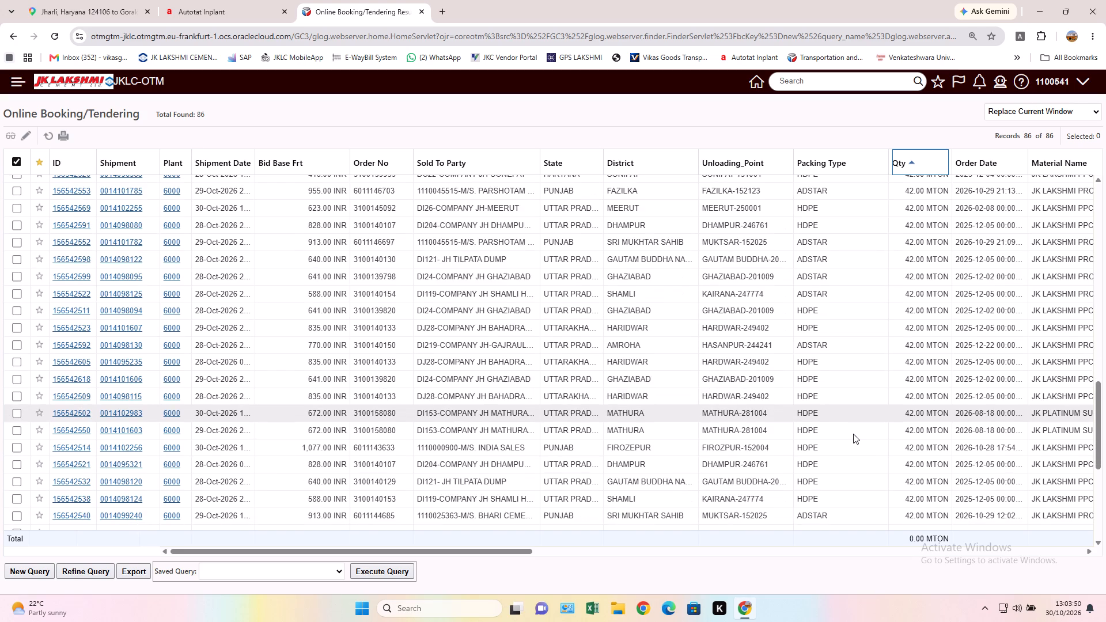
scroll(853, 434, down, 3)
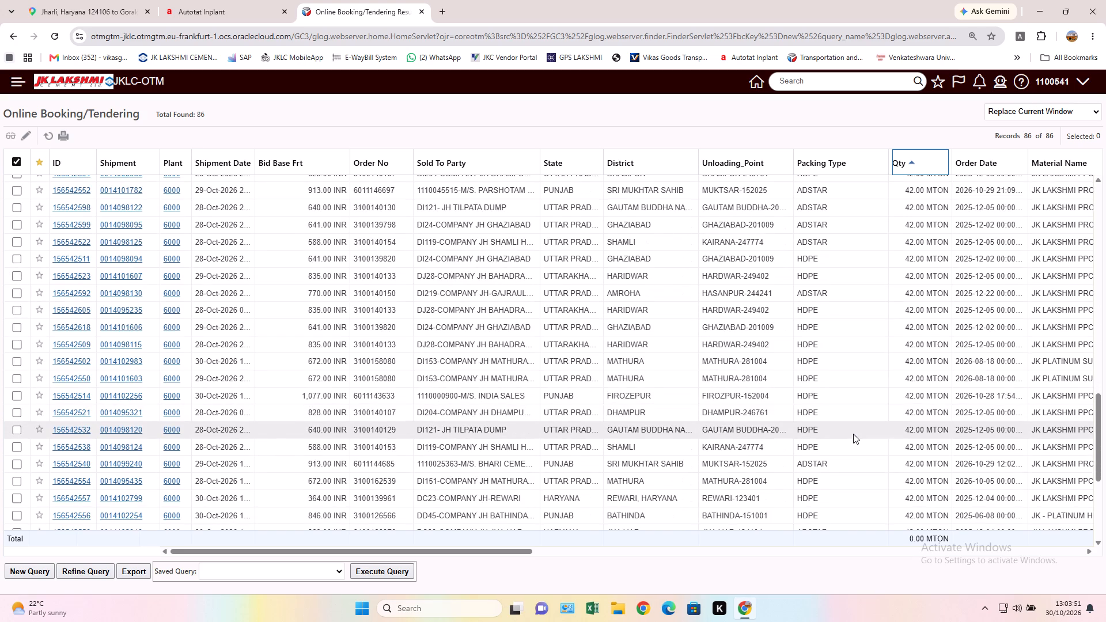
scroll(853, 434, down, 1)
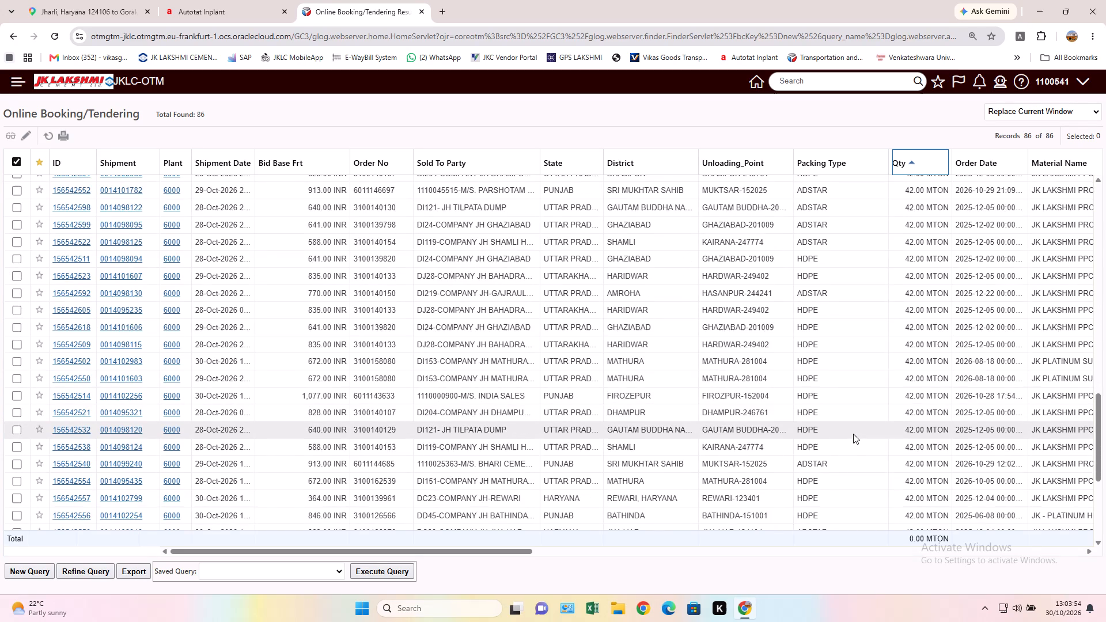
scroll(853, 434, down, 2)
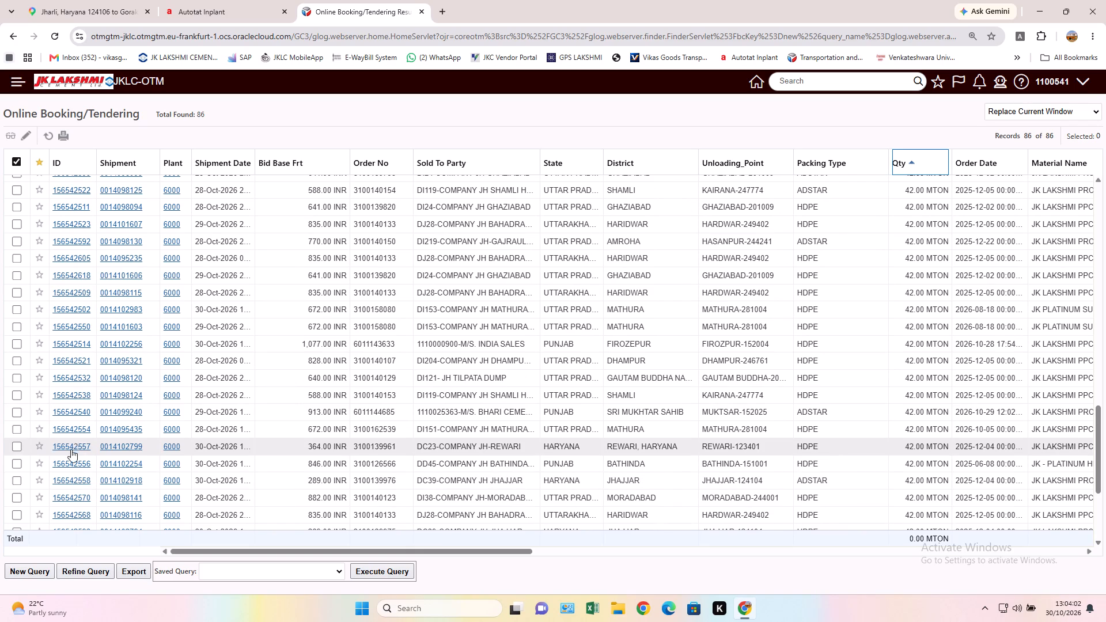
Select and open tender 156542558, the 42 MTON shipment for COMPANY JH JHAJJAR.
click(16, 483)
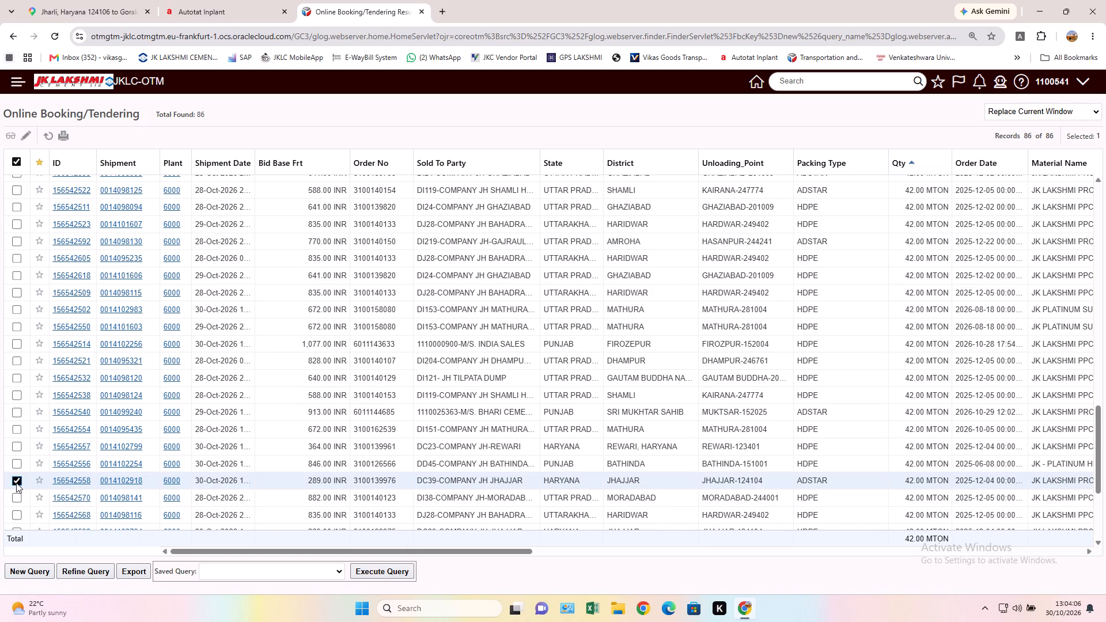
click(71, 480)
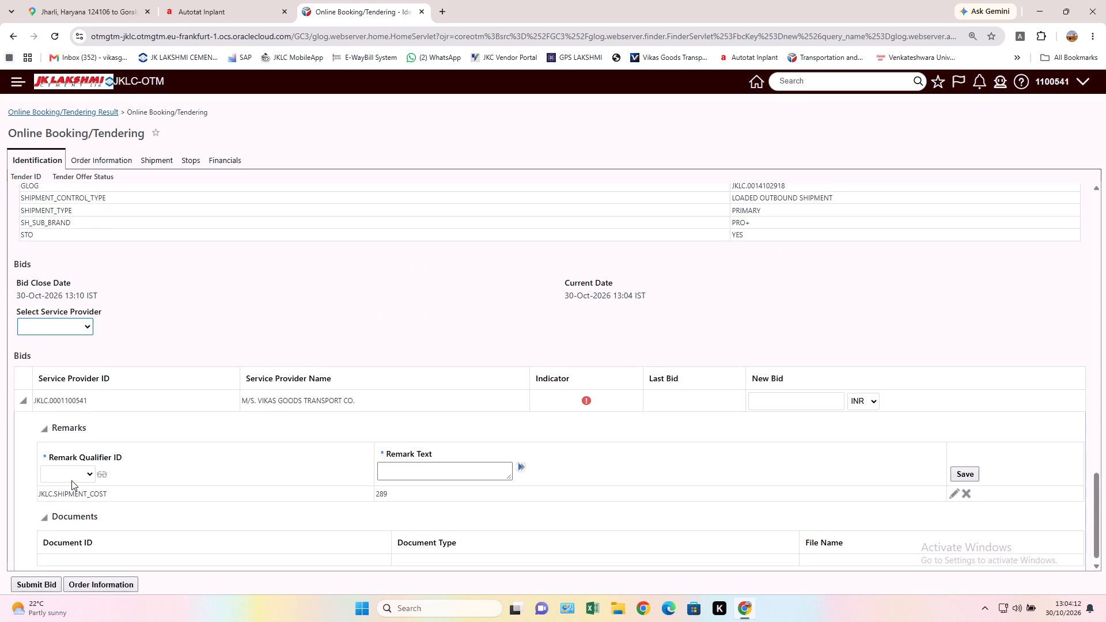
Examine the tender's order information, checking the items, weights, route and distance of both order releases, and return to its identification details.
click(98, 162)
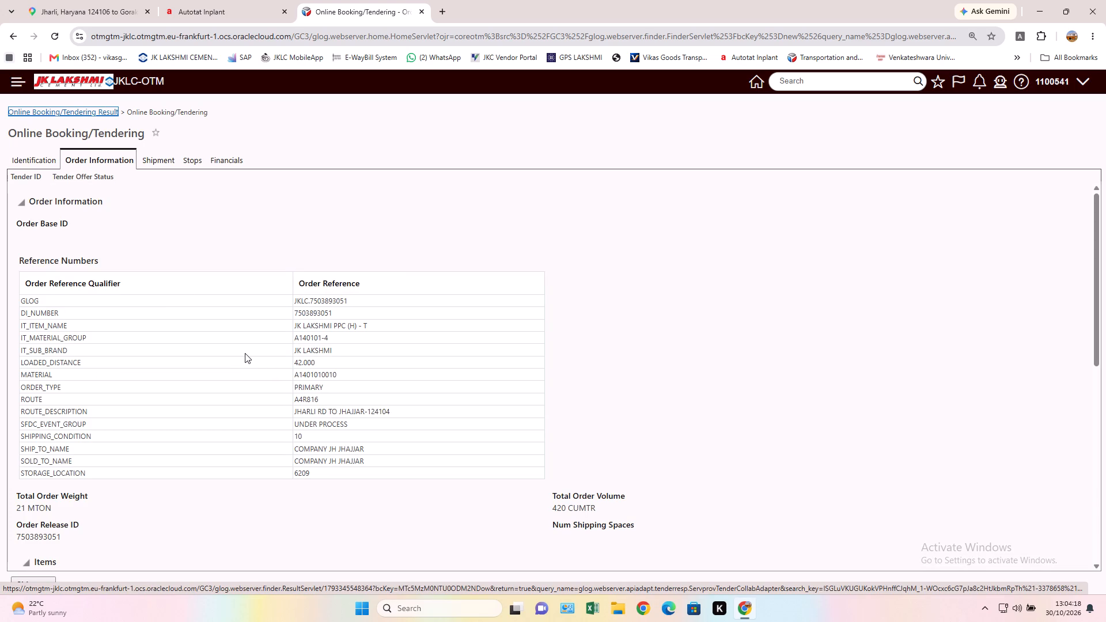
scroll(245, 353, down, 5)
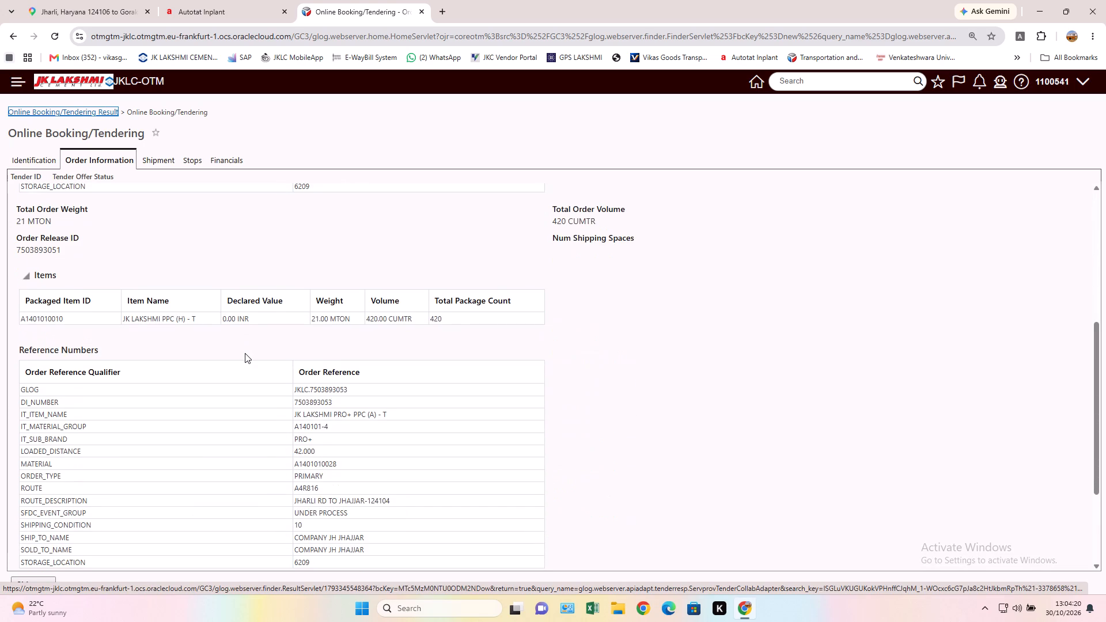
scroll(245, 353, down, 1)
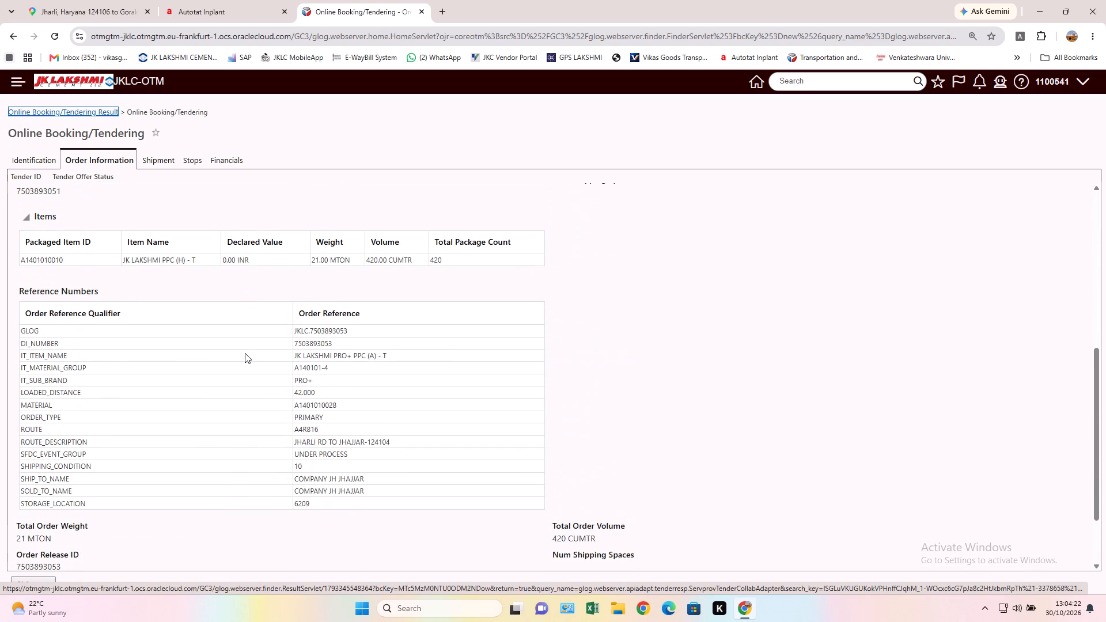
scroll(245, 353, down, 2)
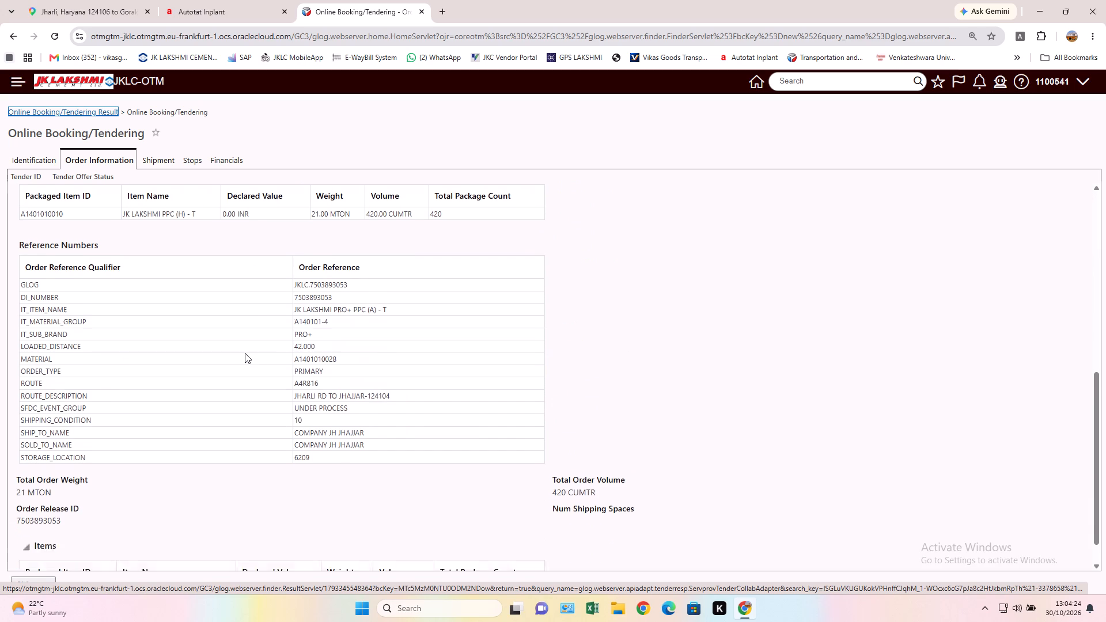
scroll(245, 353, down, 4)
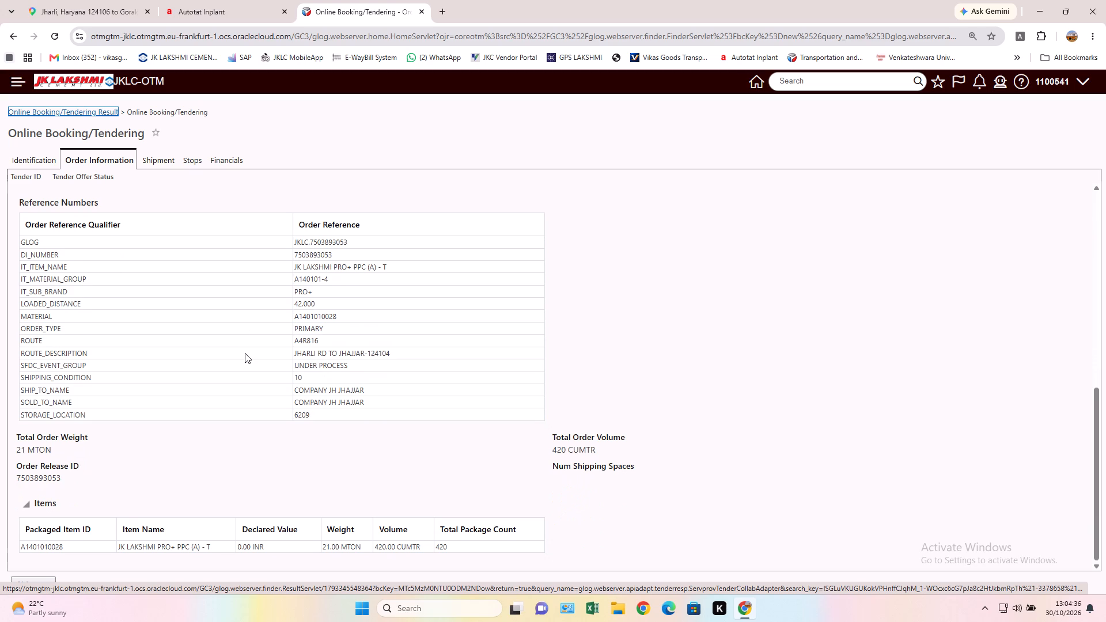
scroll(245, 353, up, 7)
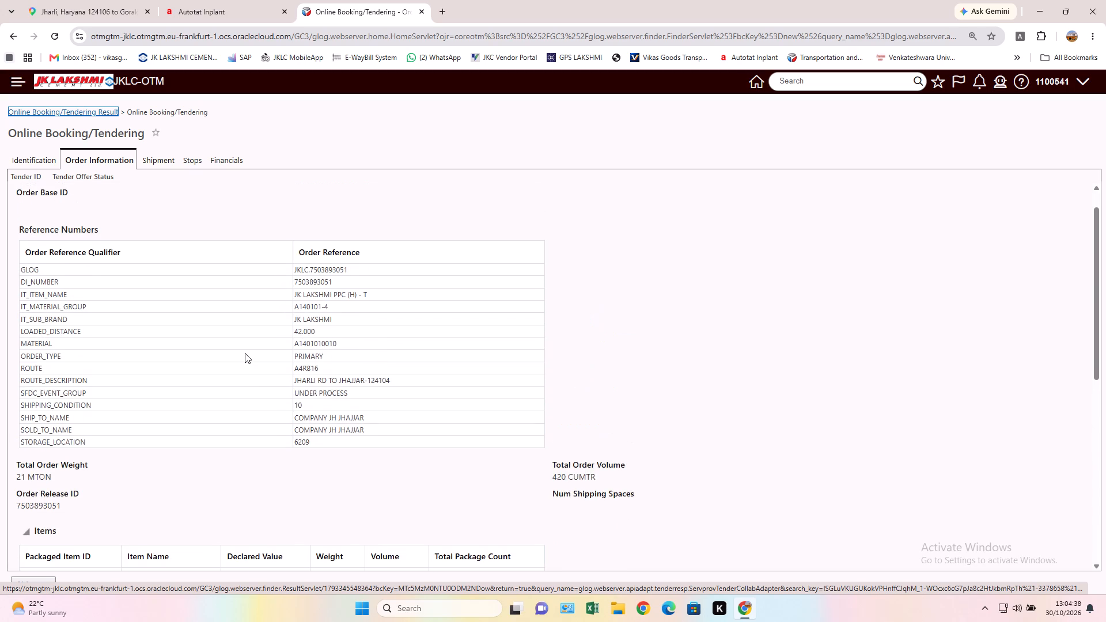
scroll(245, 353, down, 1)
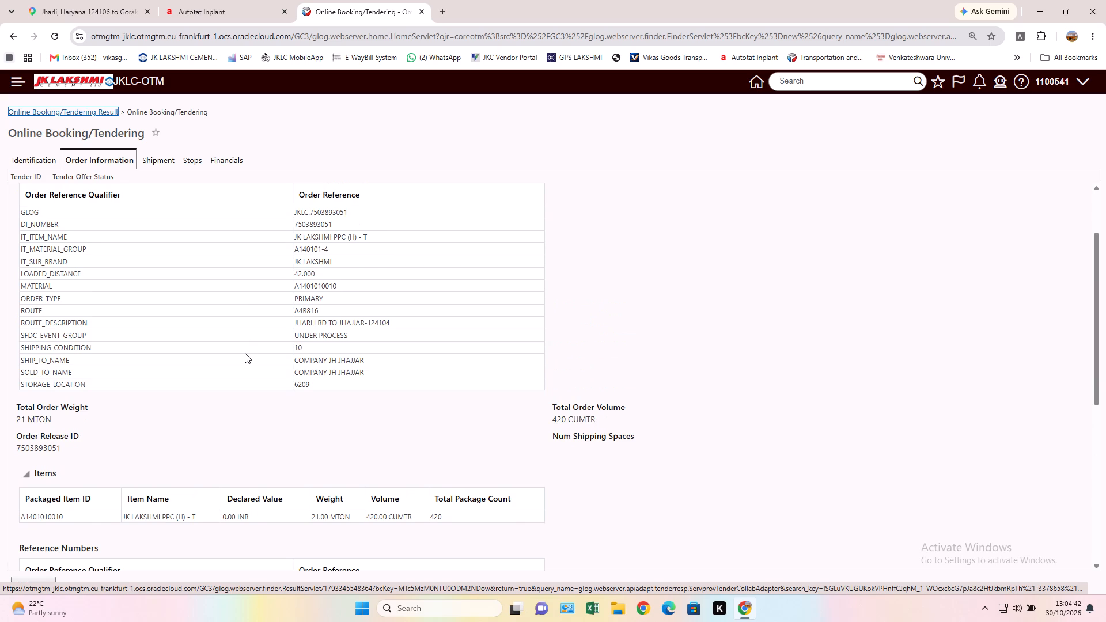
scroll(245, 353, up, 10)
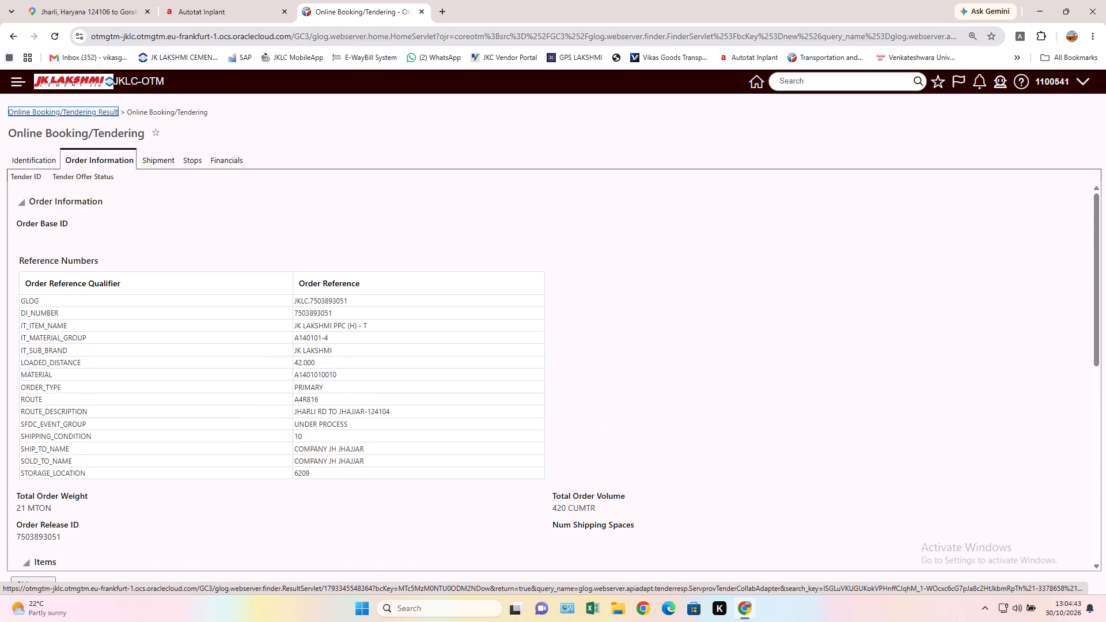
click(18, 159)
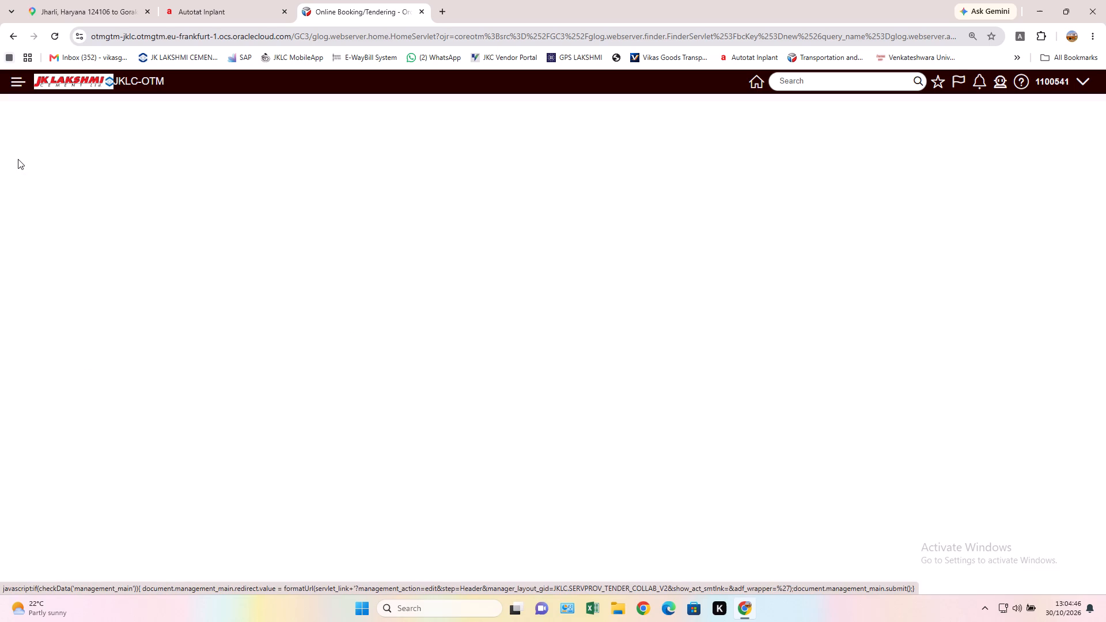
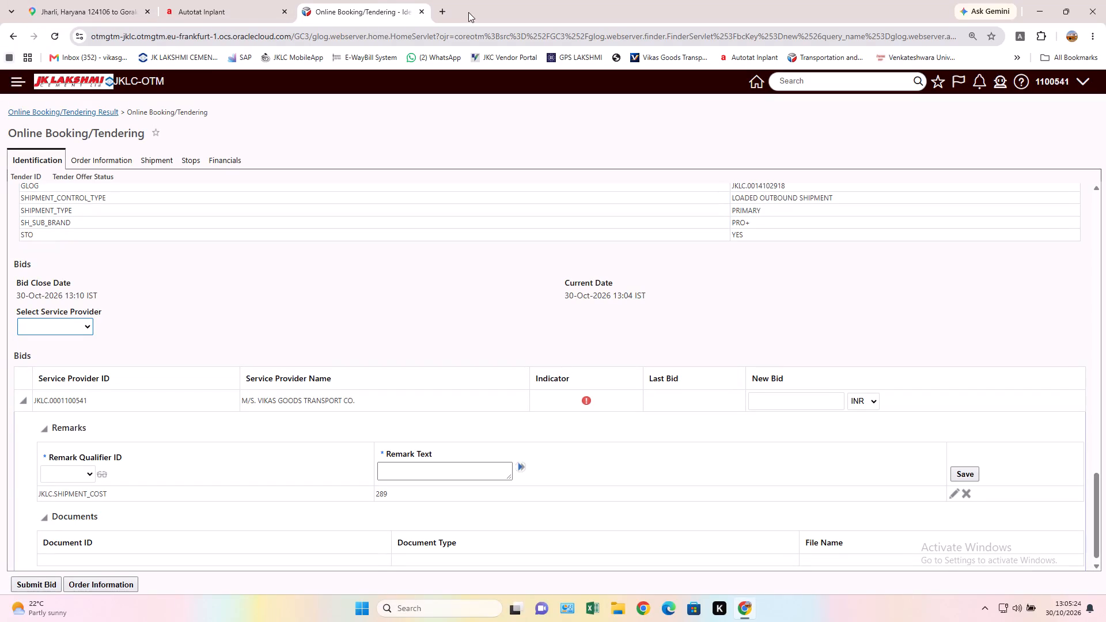
click(442, 11)
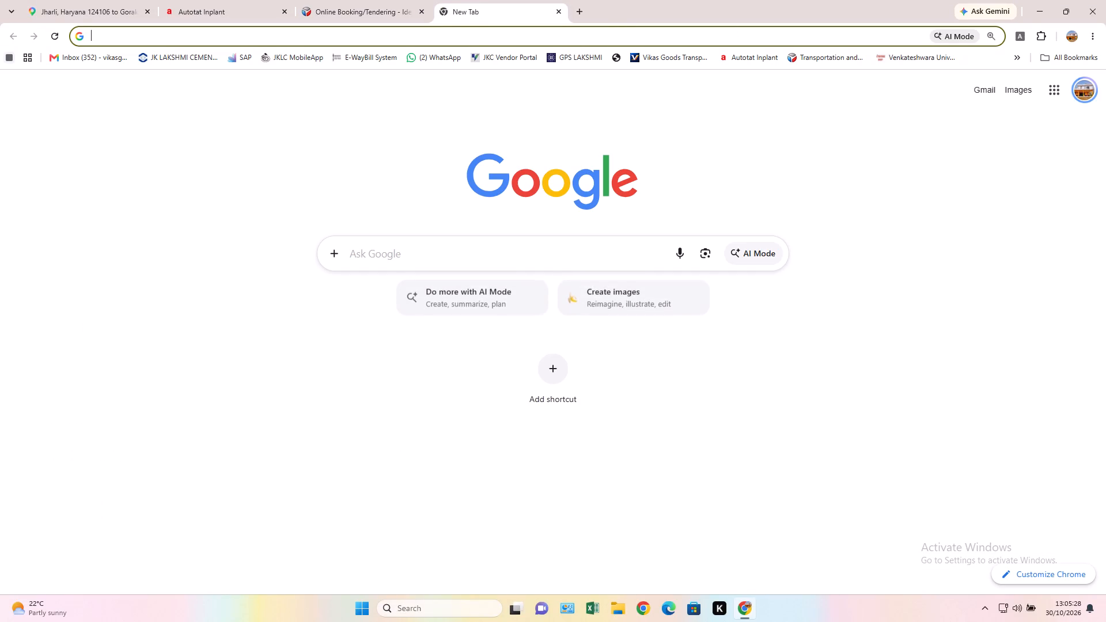
click(584, 57)
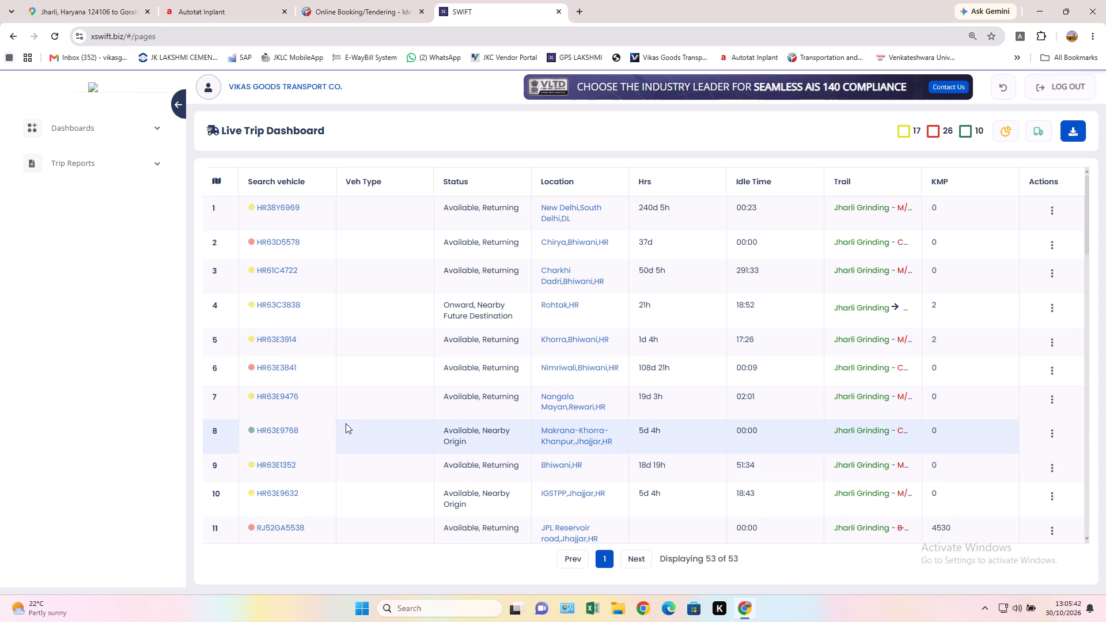
click(1050, 430)
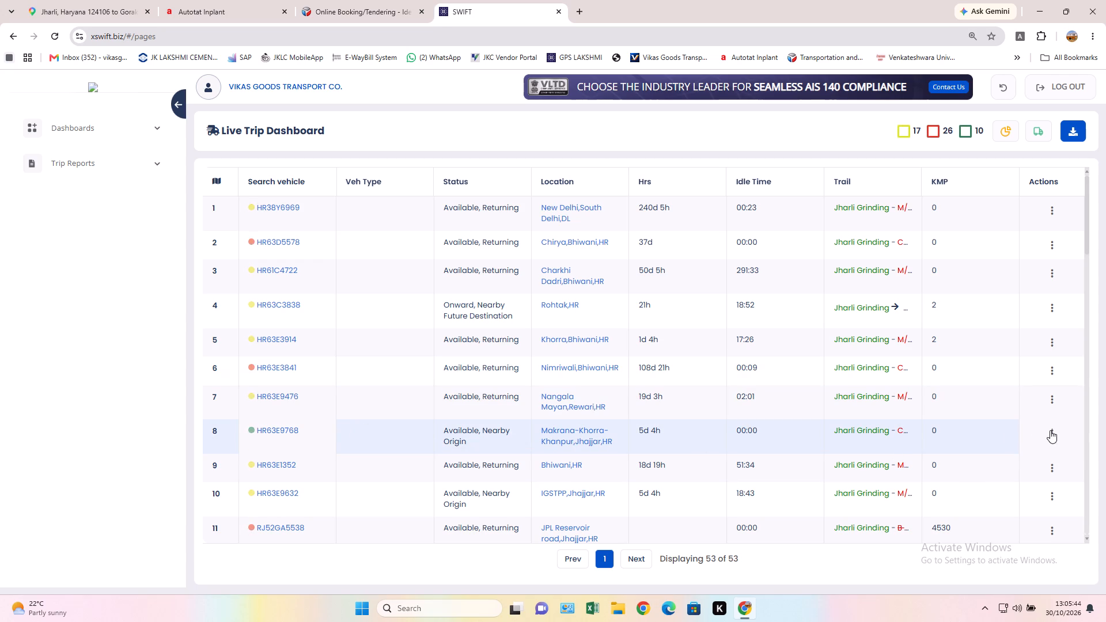
scroll(1020, 480, down, 2)
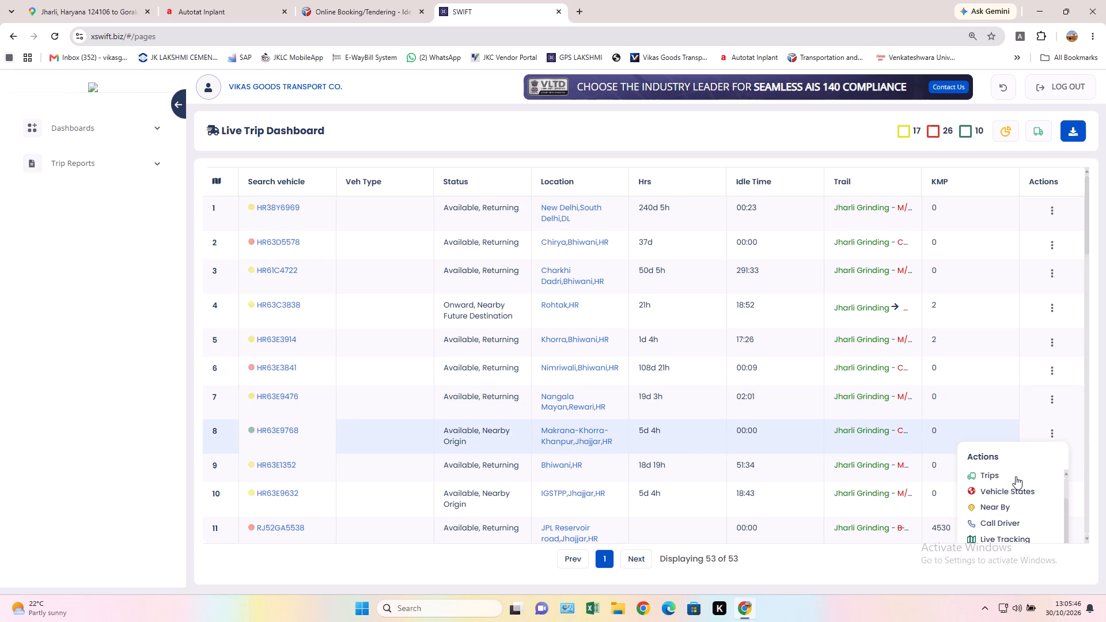
scroll(1016, 476, down, 2)
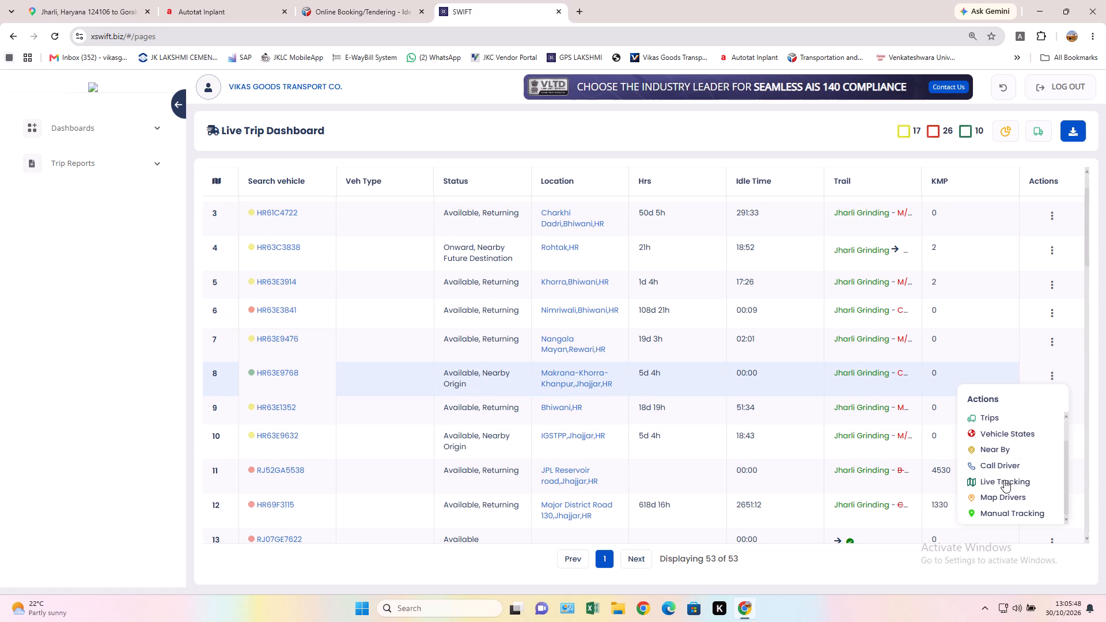
click(1004, 480)
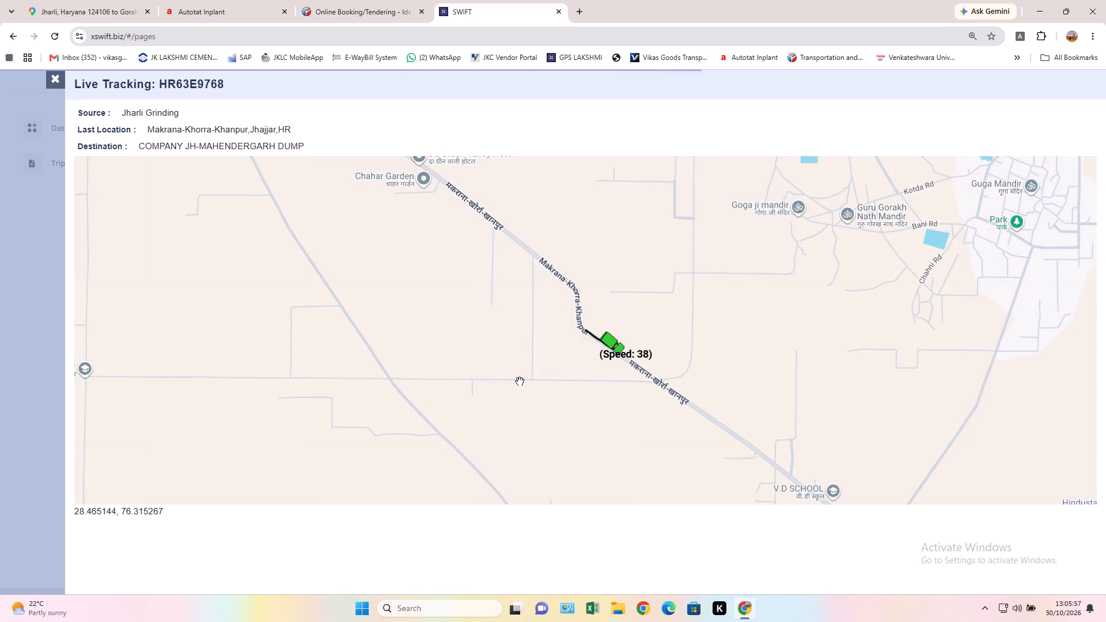
scroll(623, 418, down, 1)
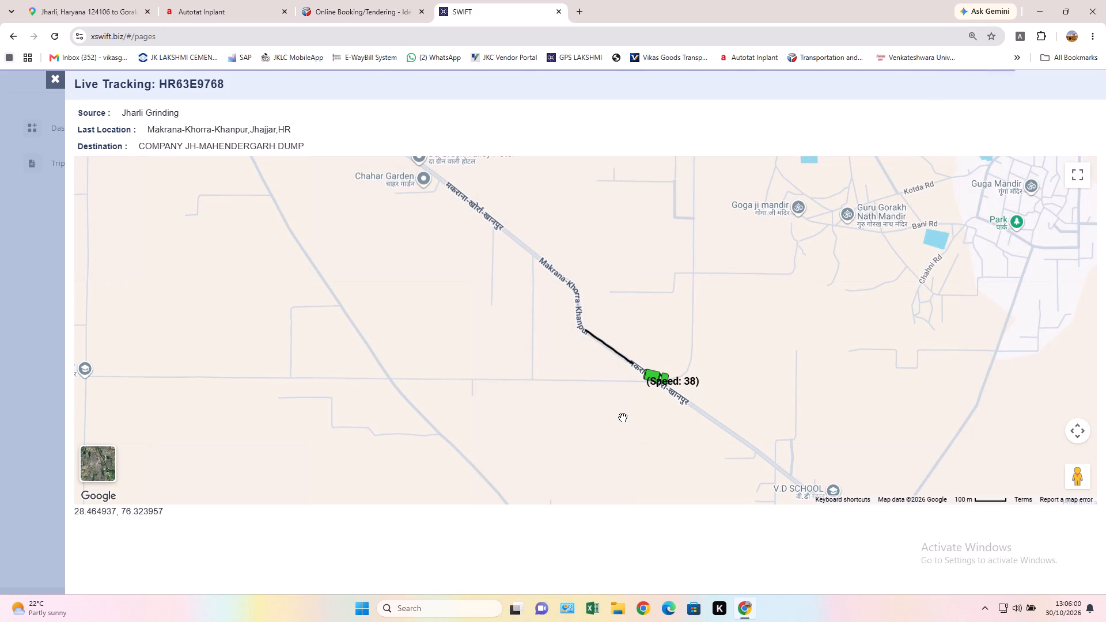
scroll(623, 418, down, 3)
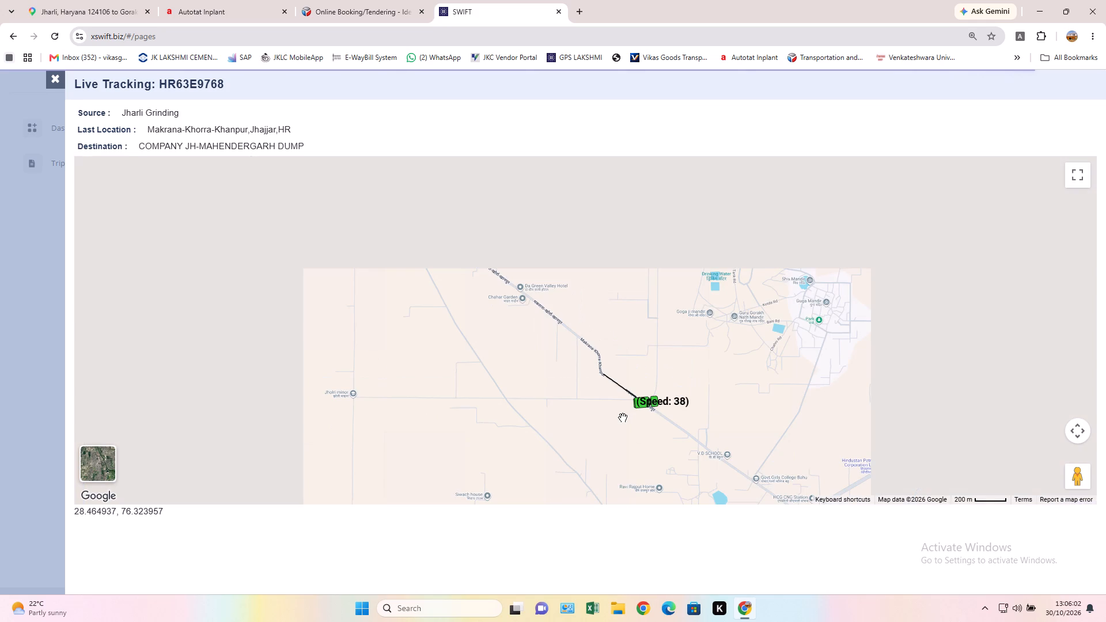
scroll(623, 418, down, 2)
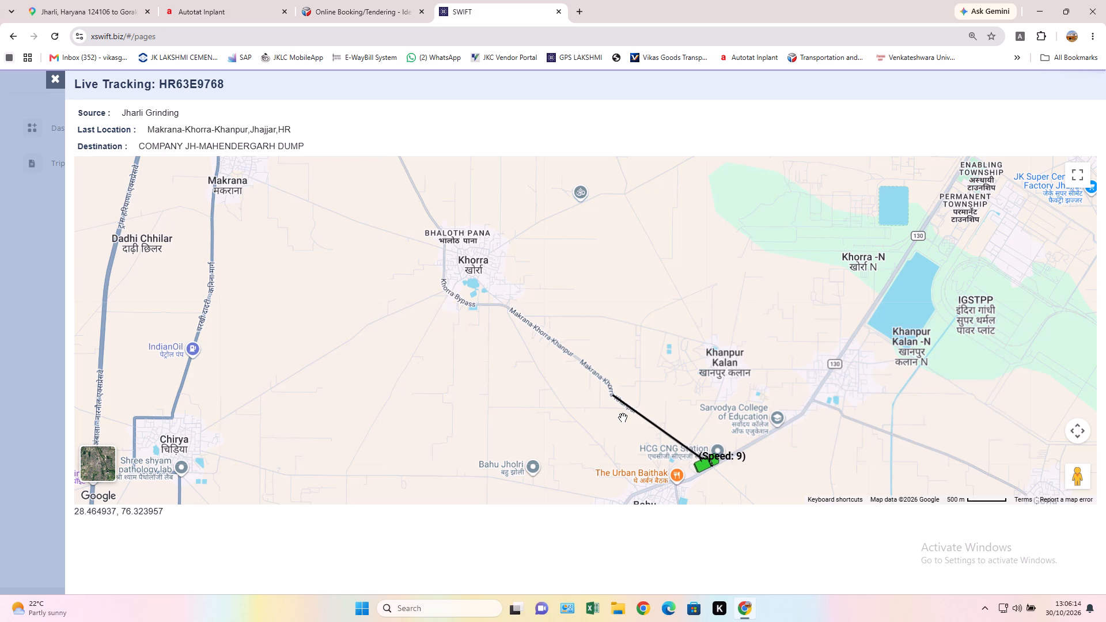
drag(930, 399, 678, 333)
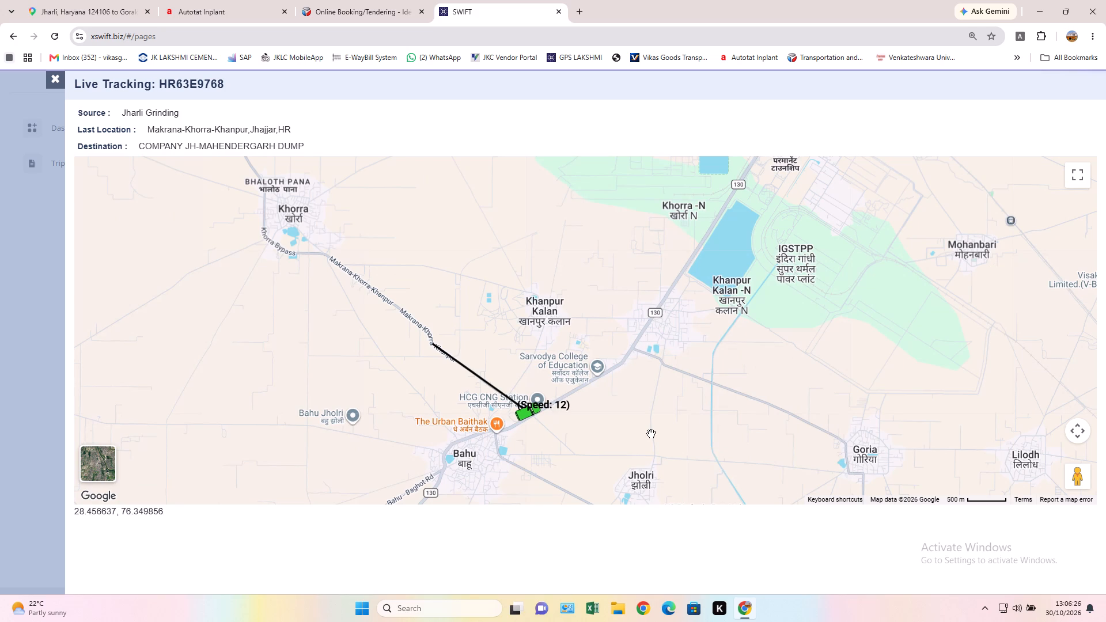
scroll(651, 434, up, 2)
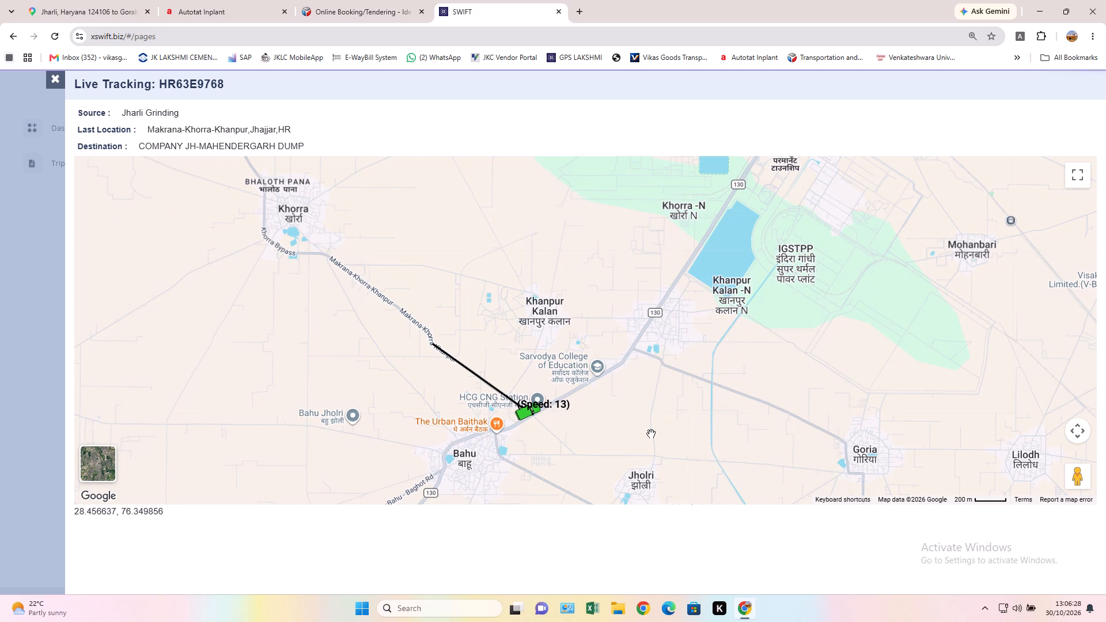
scroll(651, 434, down, 1)
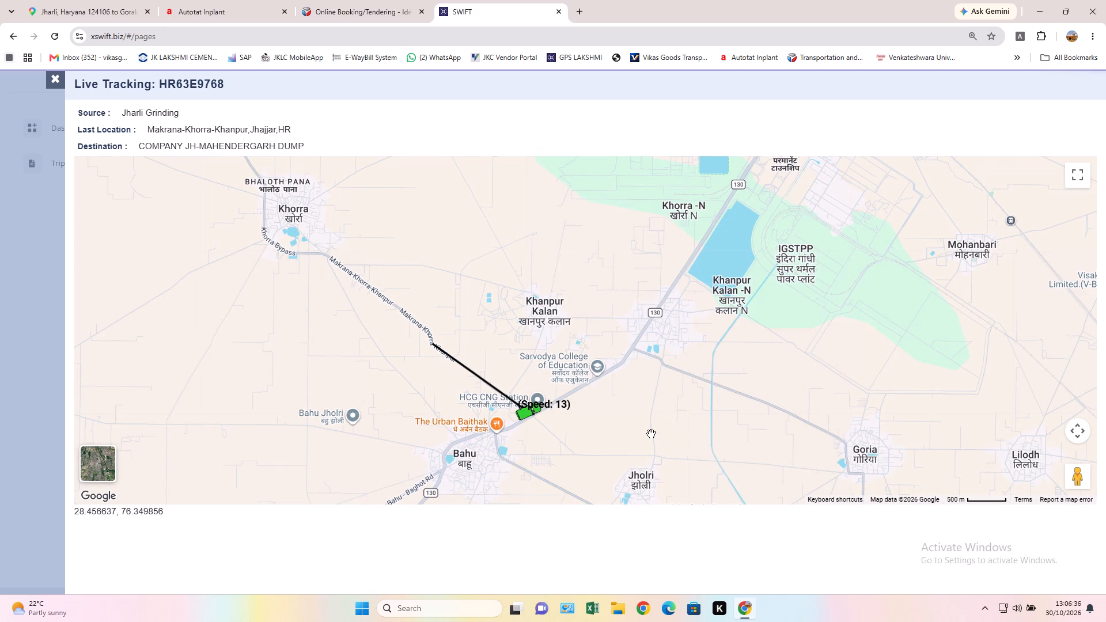
scroll(651, 434, down, 3)
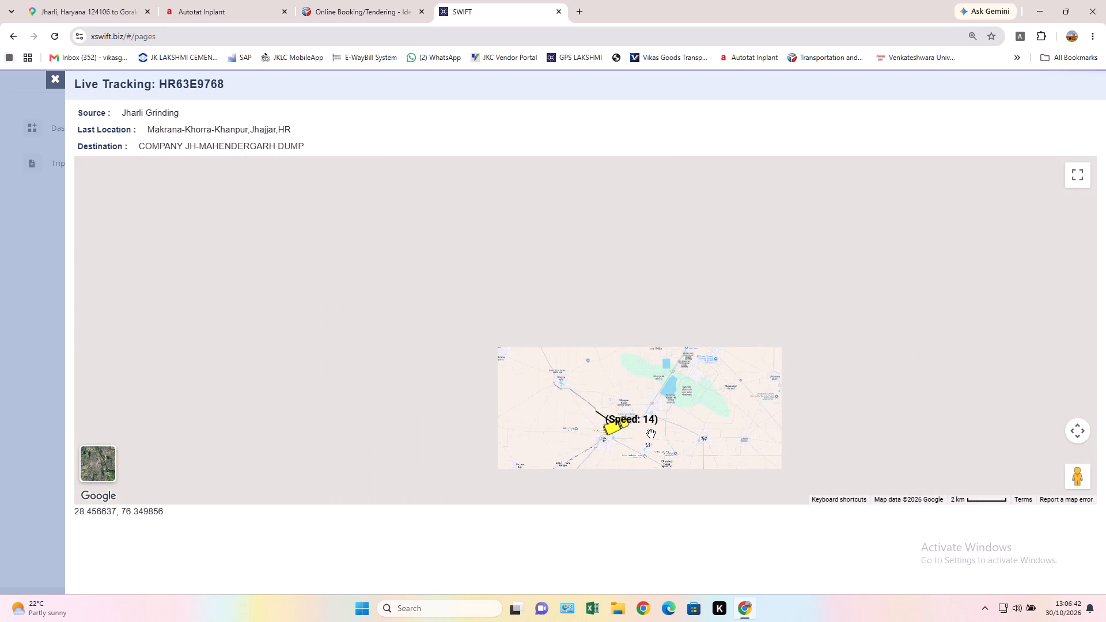
drag(653, 449, 628, 441)
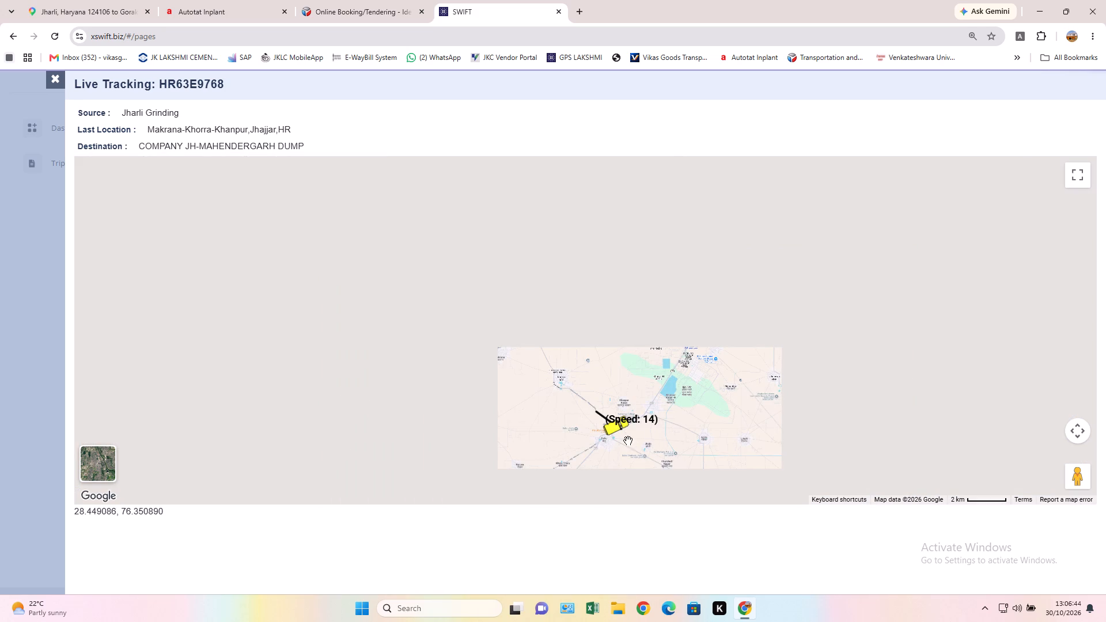
drag(628, 441, 600, 411)
drag(650, 439, 579, 376)
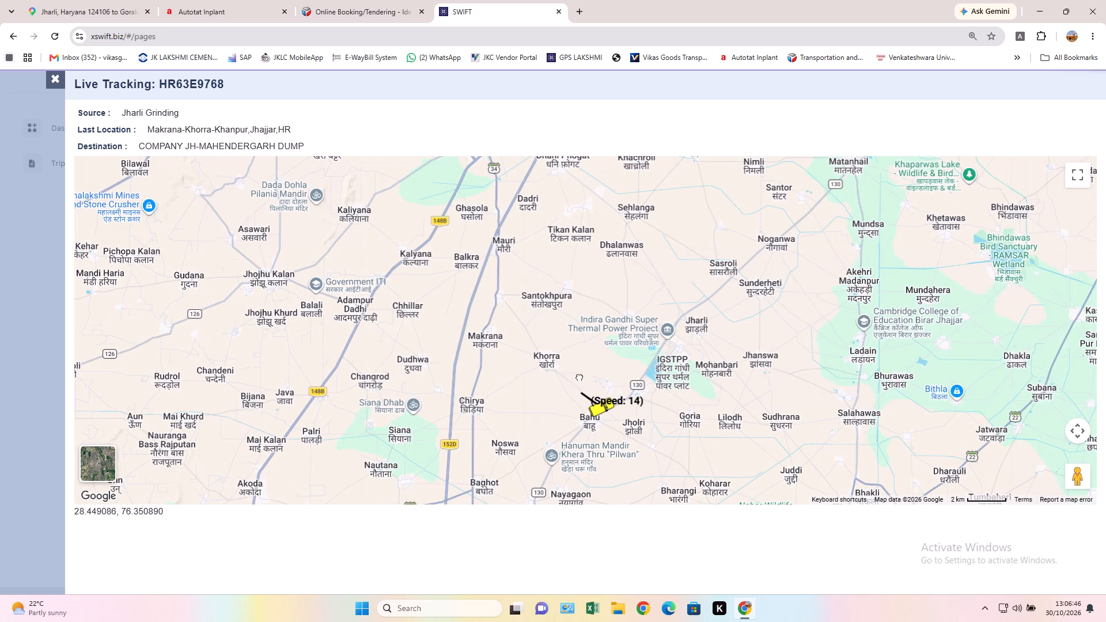
drag(579, 376, 566, 354)
scroll(592, 389, down, 2)
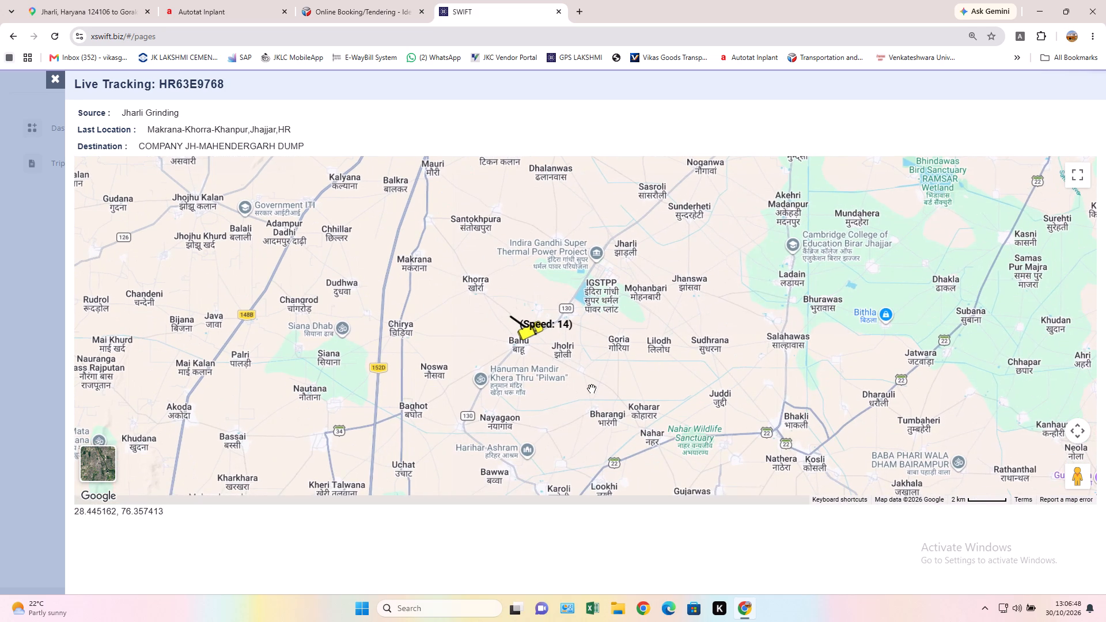
scroll(592, 389, down, 1)
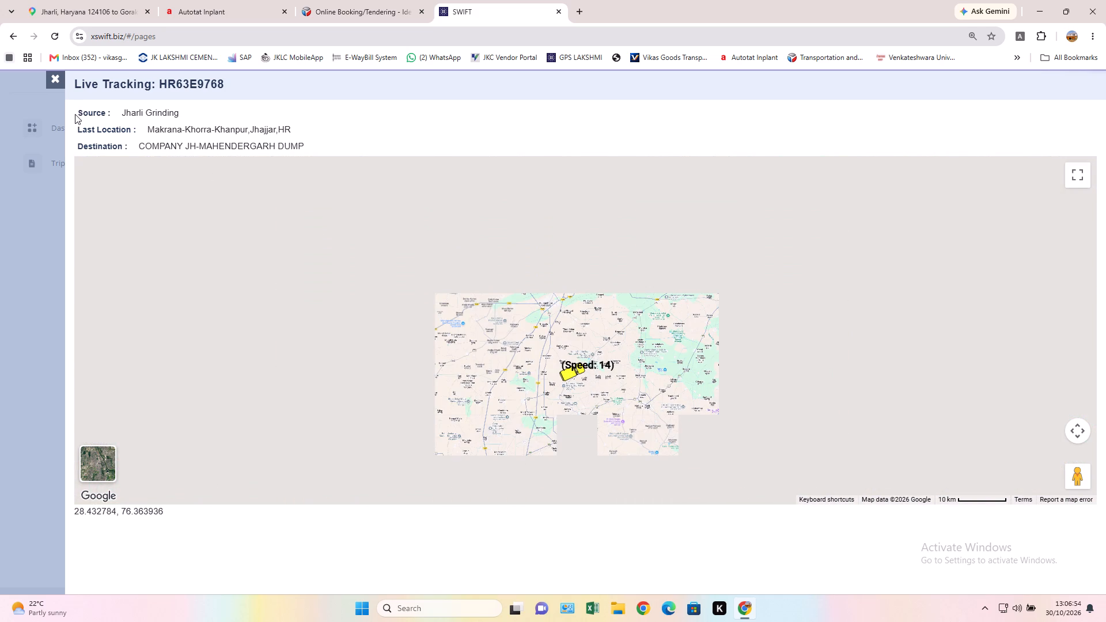
click(52, 80)
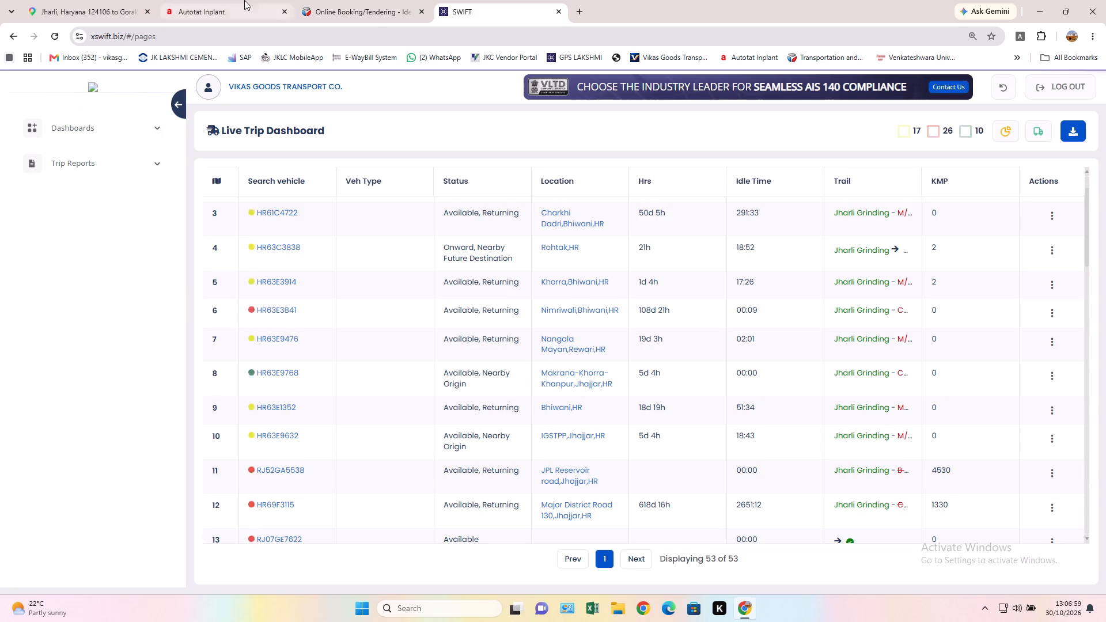
Back in JKLC-OTM, select Vikas Goods Transport Co. as service provider and submit a bid of 289 INR on tender 156542558.
click(378, 10)
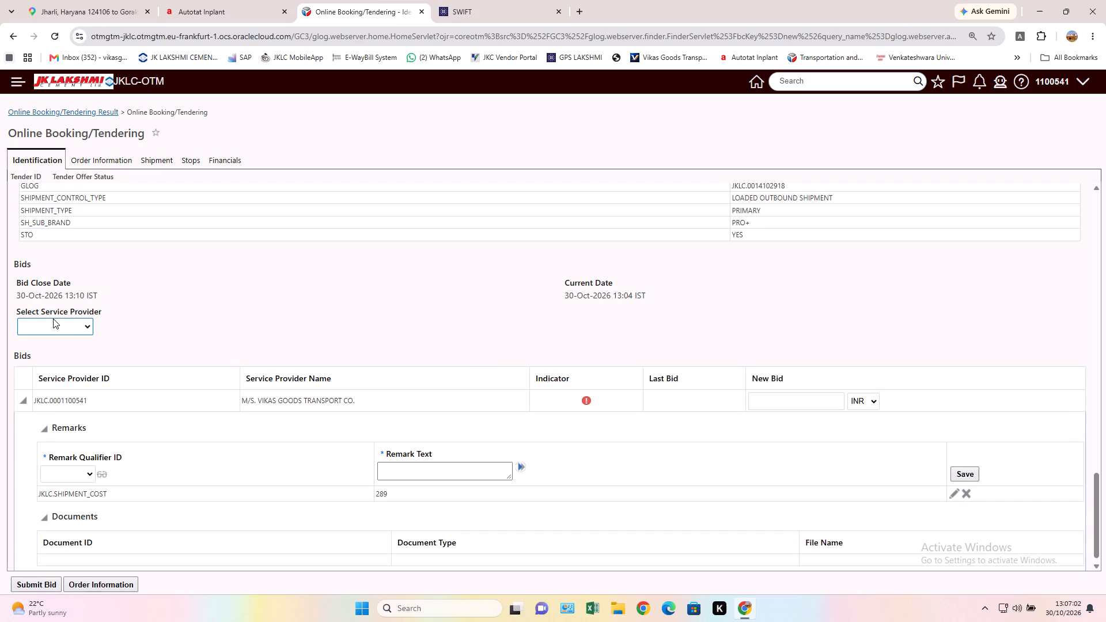
click(53, 318)
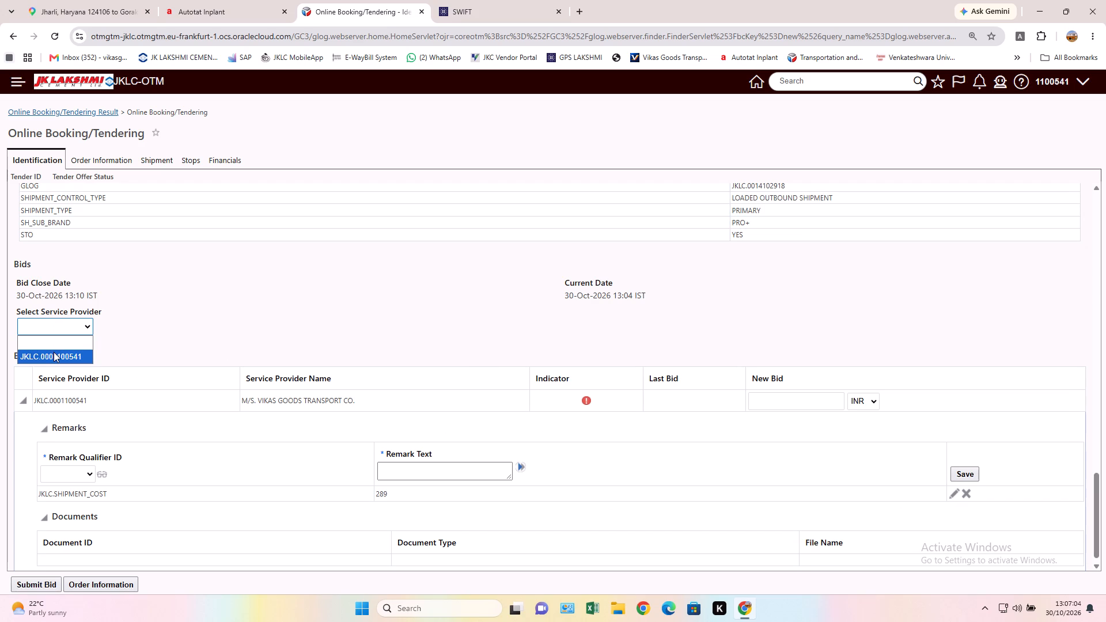
click(54, 352)
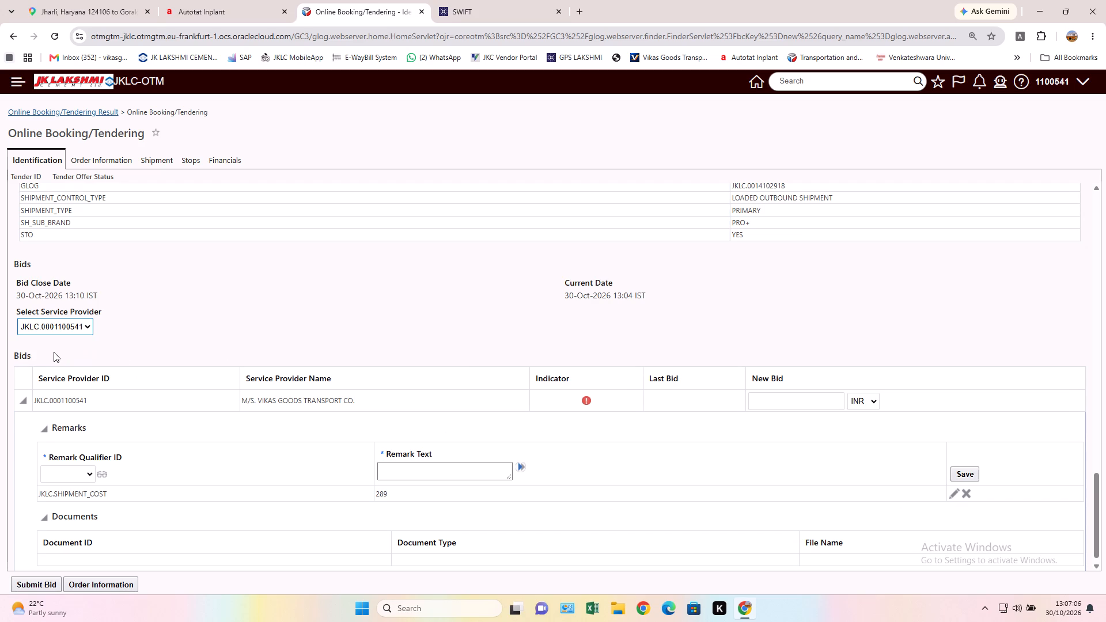
click(797, 400)
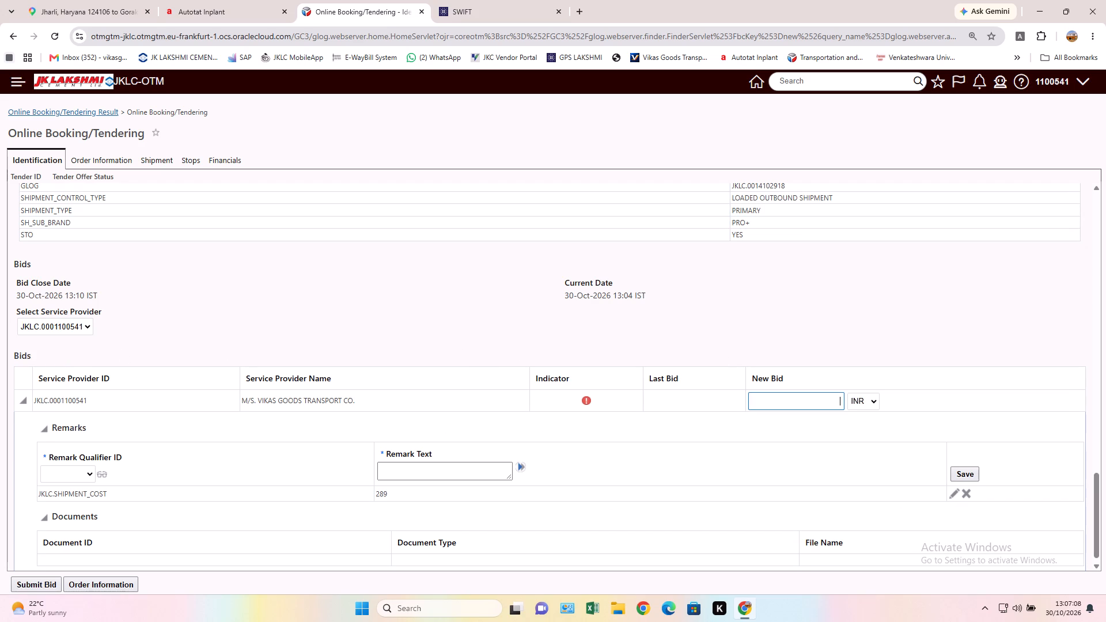
text(289)
scroll(192, 422, down, 1)
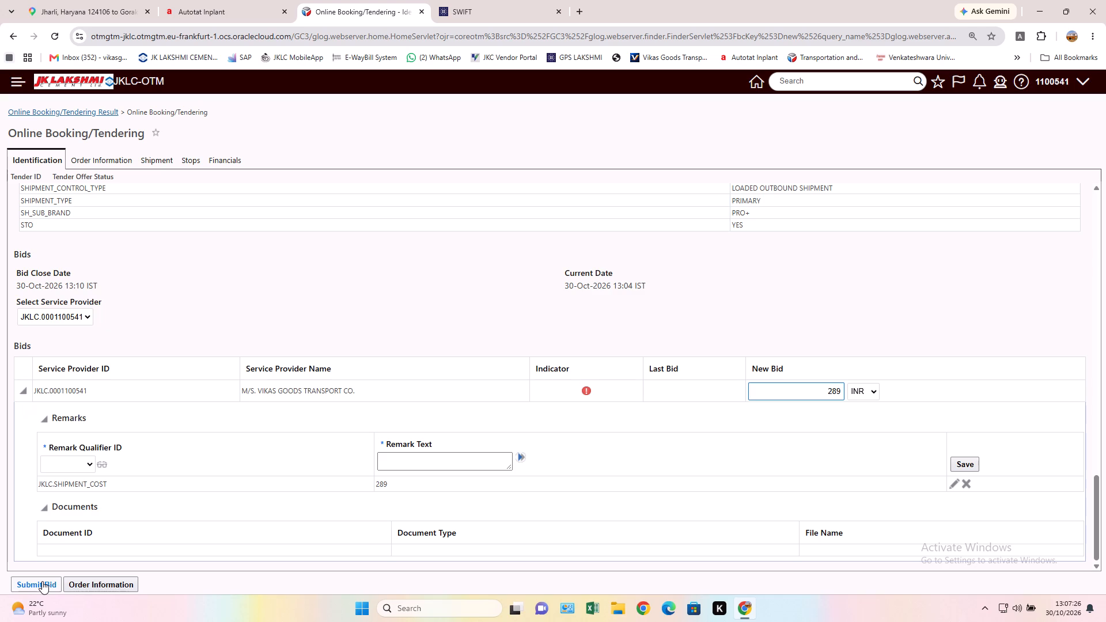
click(42, 581)
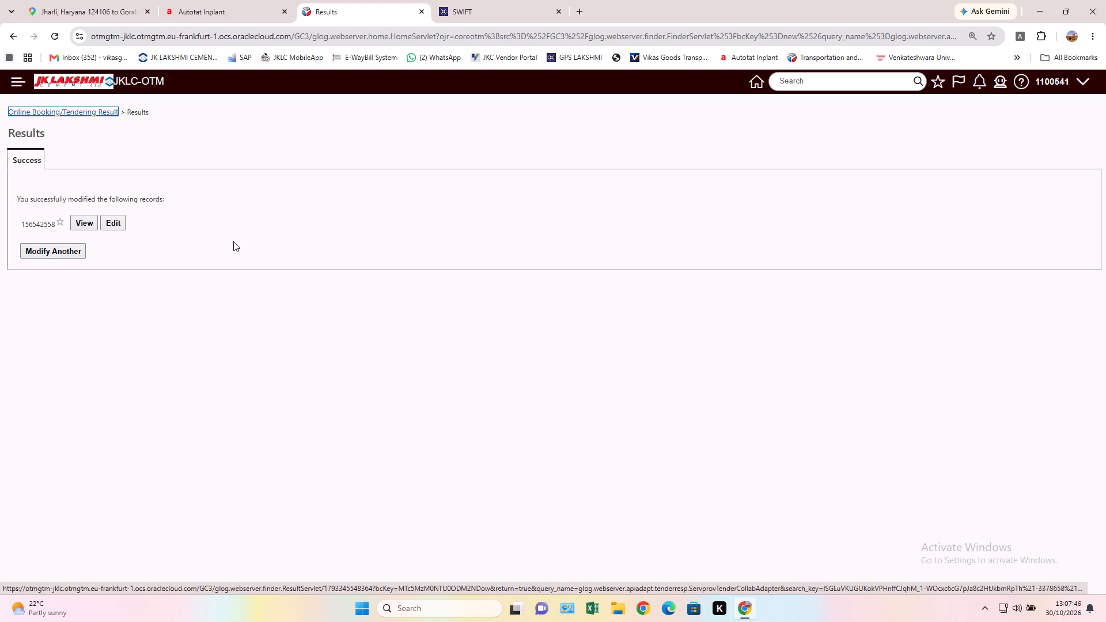
Switch back to Autoplant's Jharli auction order list.
click(257, 12)
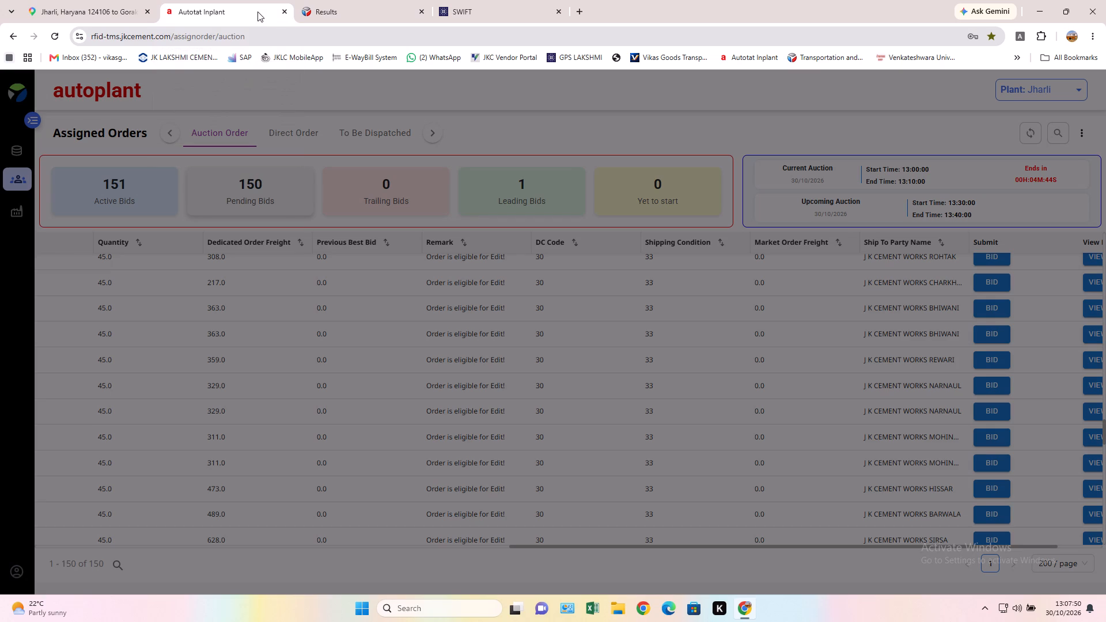